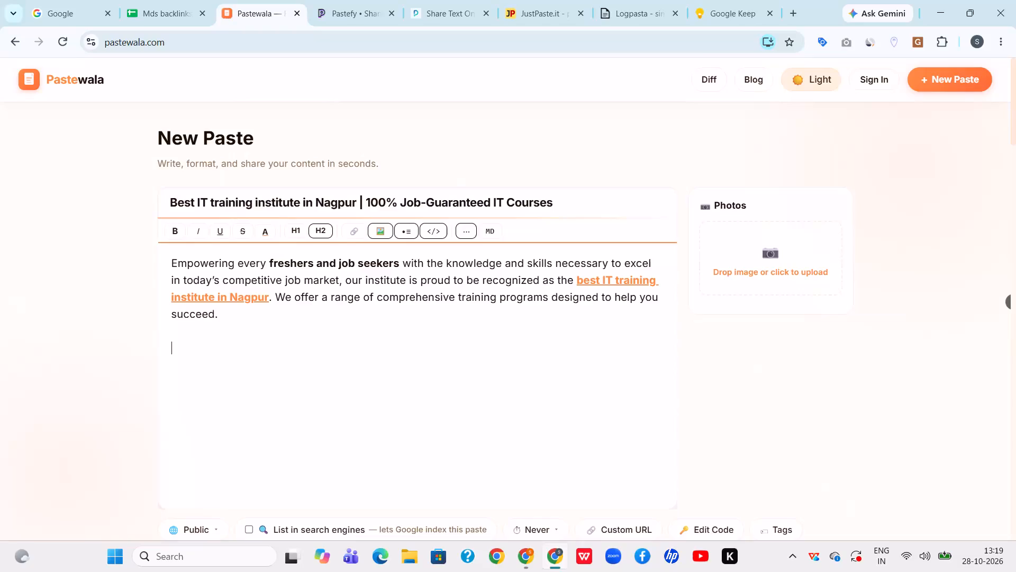
# Copy all hashtags from the Google Keep note "Keywords for IT Training Institute" and paste them below the Pastewala paste's introductory paragraph.
pyautogui.click(758, 3)
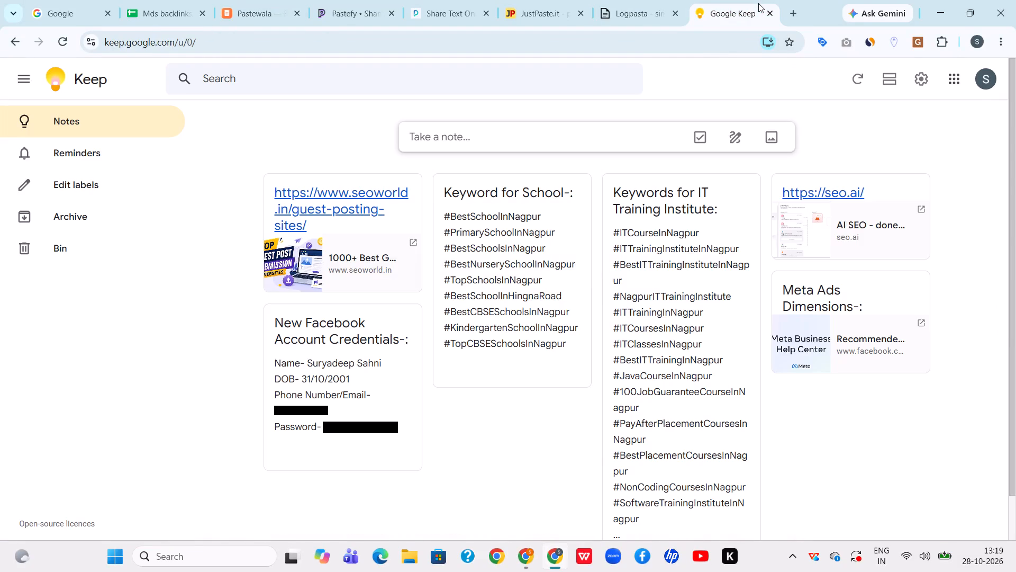
pyautogui.click(652, 408)
pyautogui.hotkey('ctrl', 'a')
pyautogui.hotkey('ctrl', 'c')
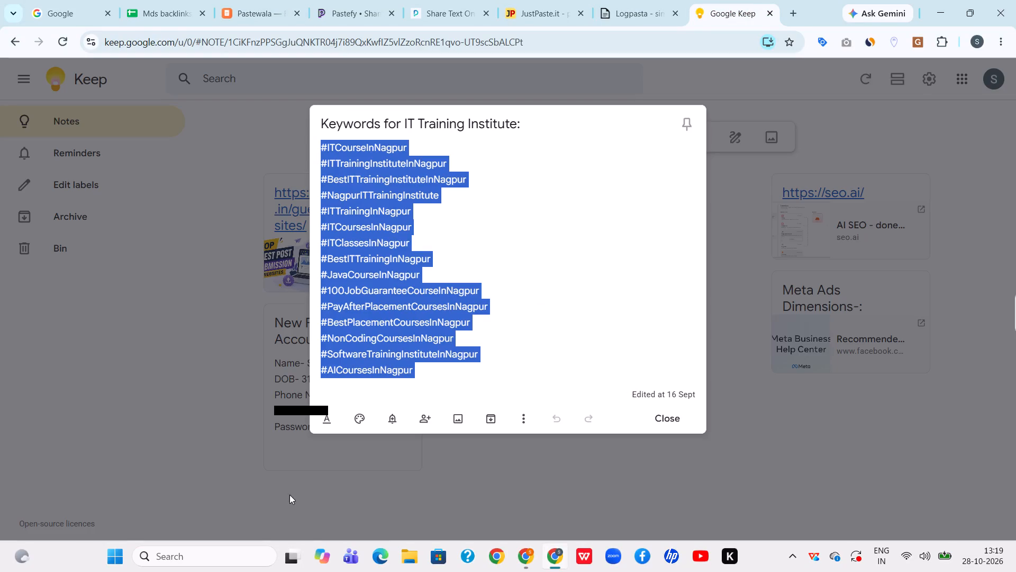
pyautogui.click(296, 499)
pyautogui.click(565, 247)
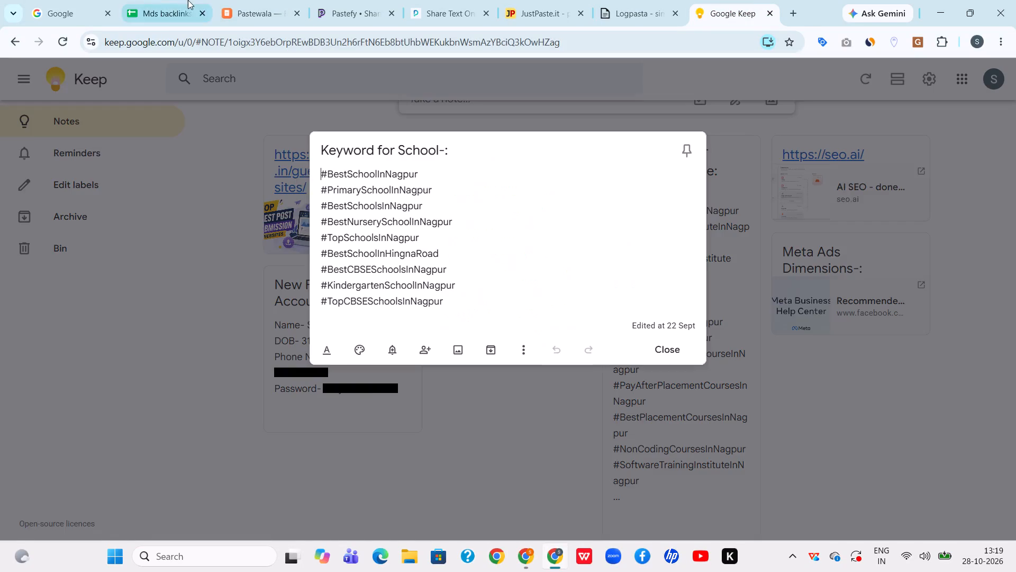
pyautogui.click(275, 0)
pyautogui.hotkey('ctrl', 'v')
pyautogui.scroll(-6, 274, 324)
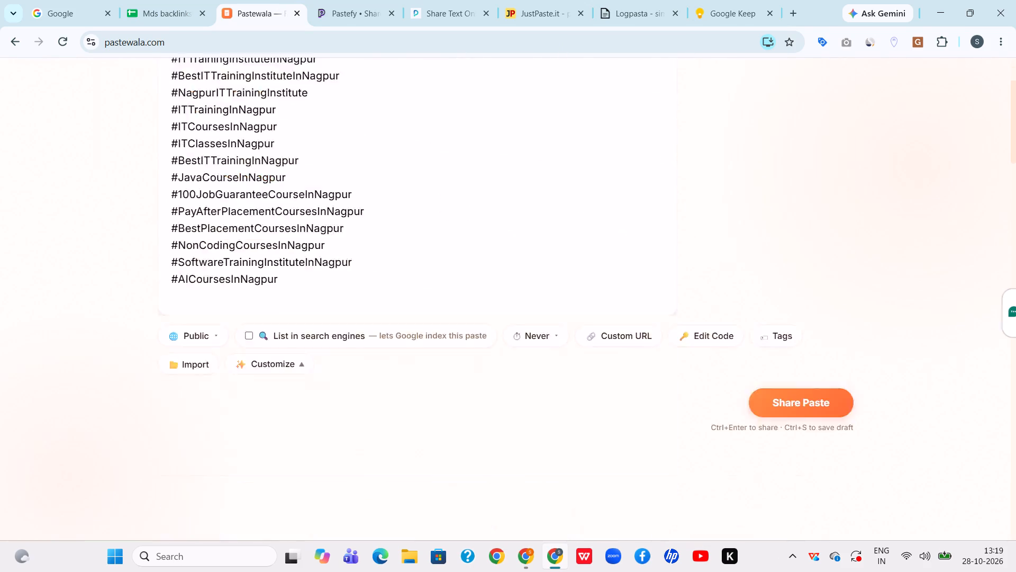
pyautogui.scroll(10, 274, 324)
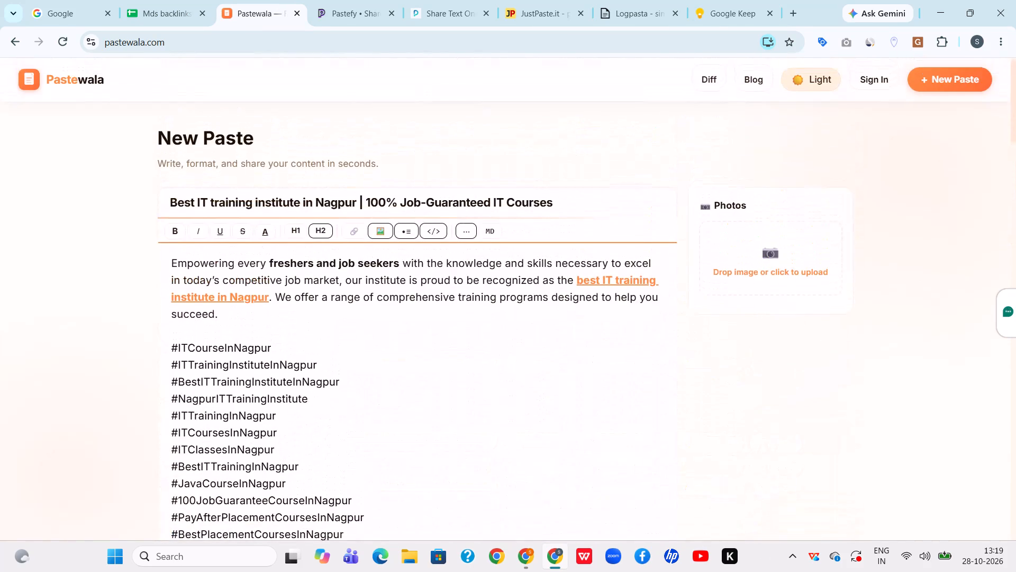
# Test the "best IT training institute in Nagpur" link in the paste and close the page it opens.
pyautogui.click(591, 284)
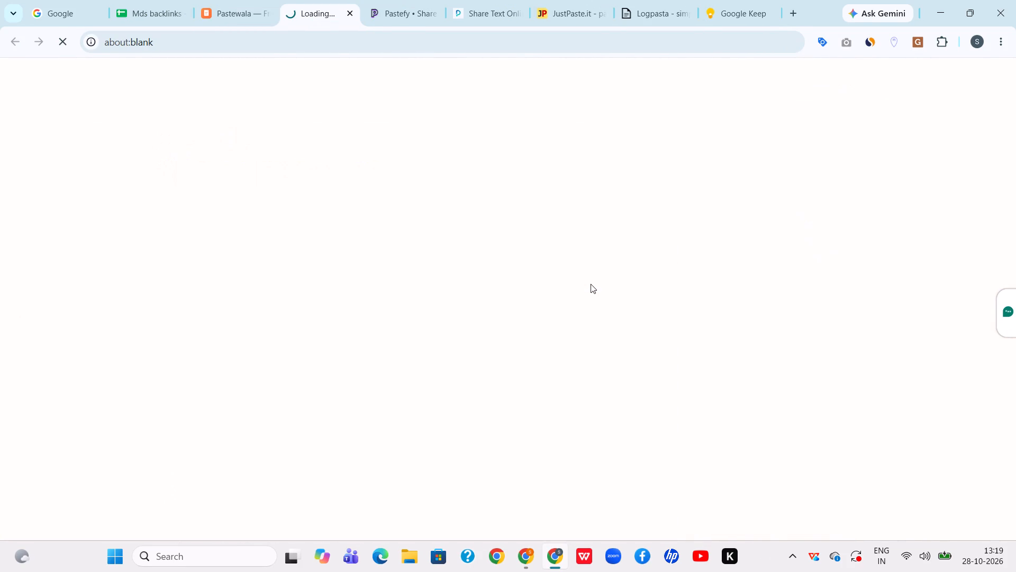
pyautogui.click(350, 12)
# Upload Cover Image.jpg from Downloads as a photo for the paste.
pyautogui.scroll(-3, 402, 382)
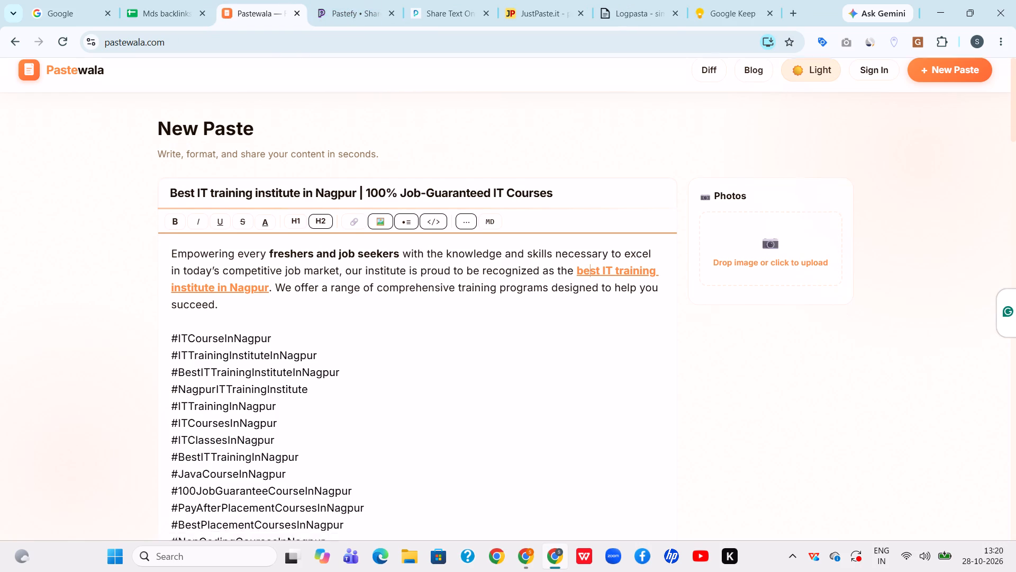
pyautogui.scroll(-3, 402, 382)
pyautogui.scroll(7, 402, 382)
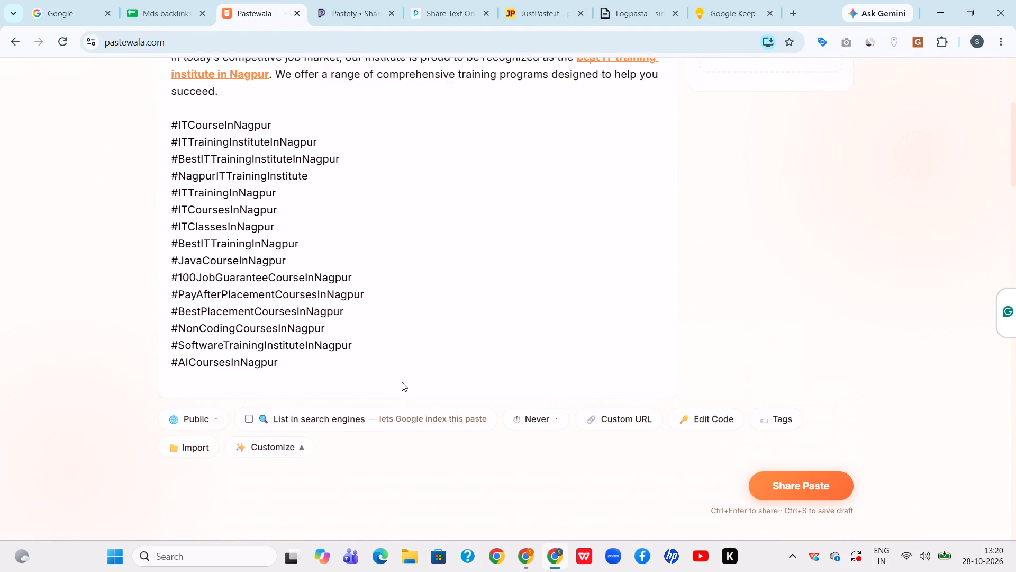
pyautogui.scroll(2, 402, 382)
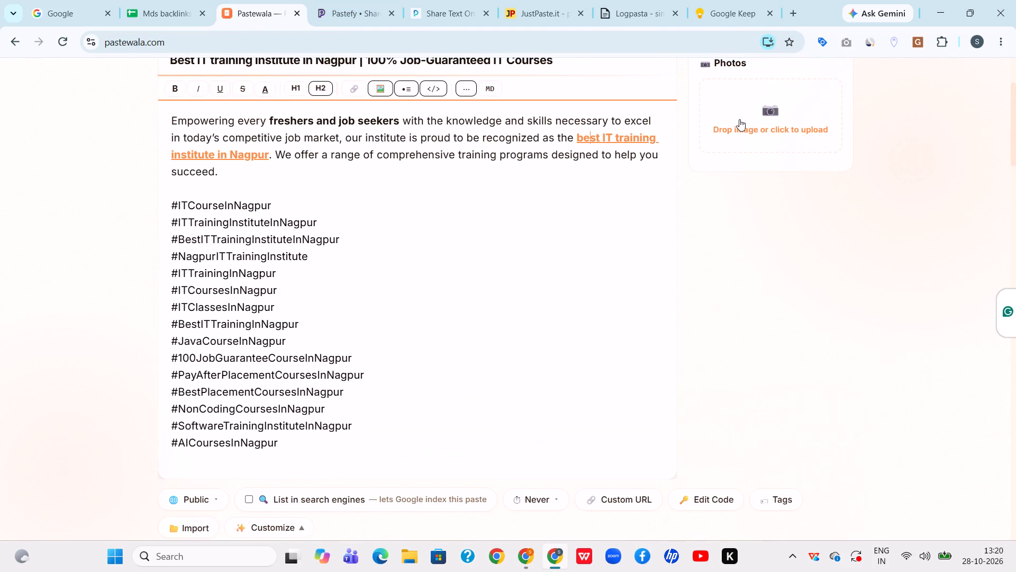
pyautogui.click(752, 124)
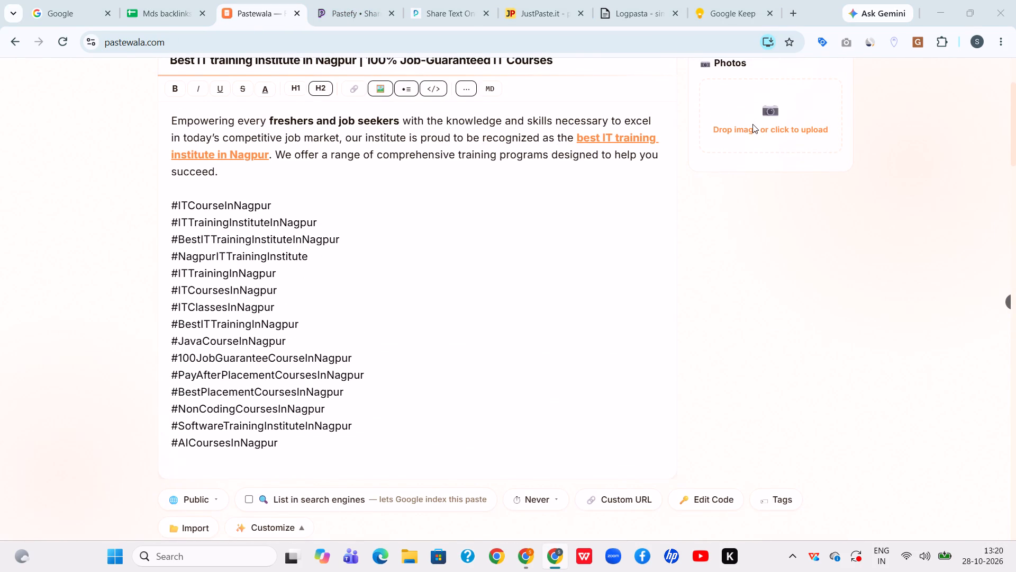
pyautogui.write('cov')
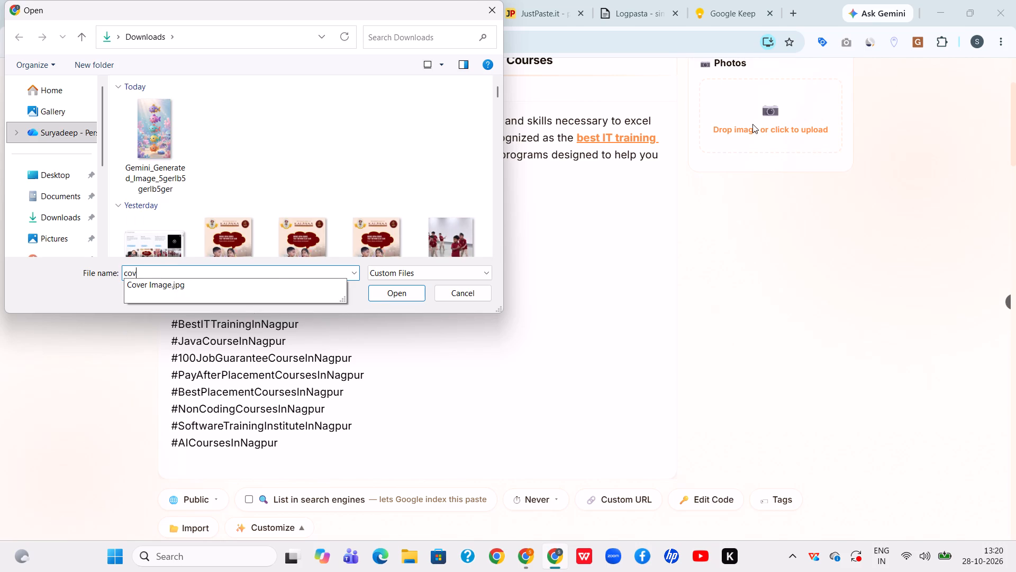
pyautogui.click(236, 285)
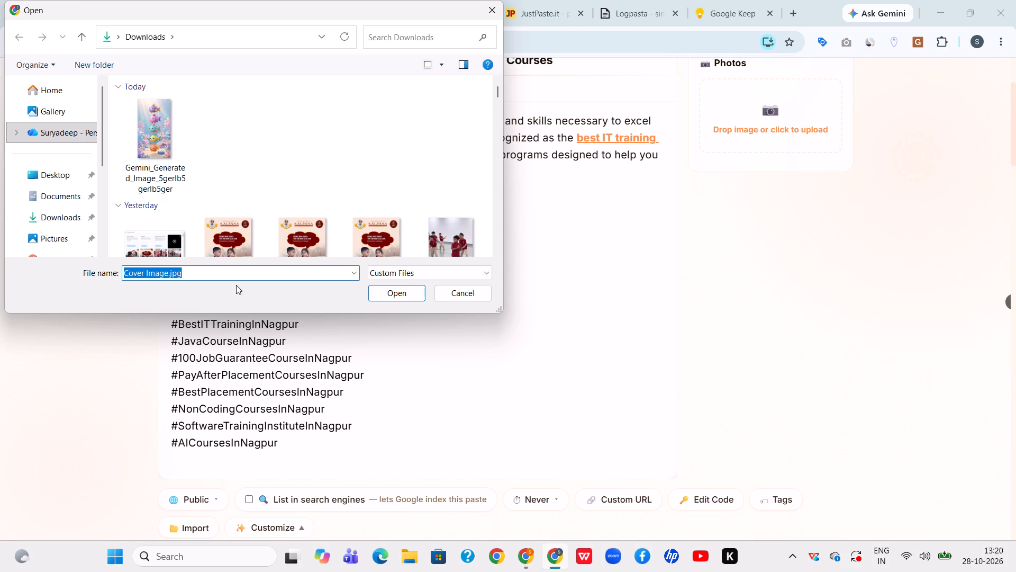
pyautogui.press('Return')
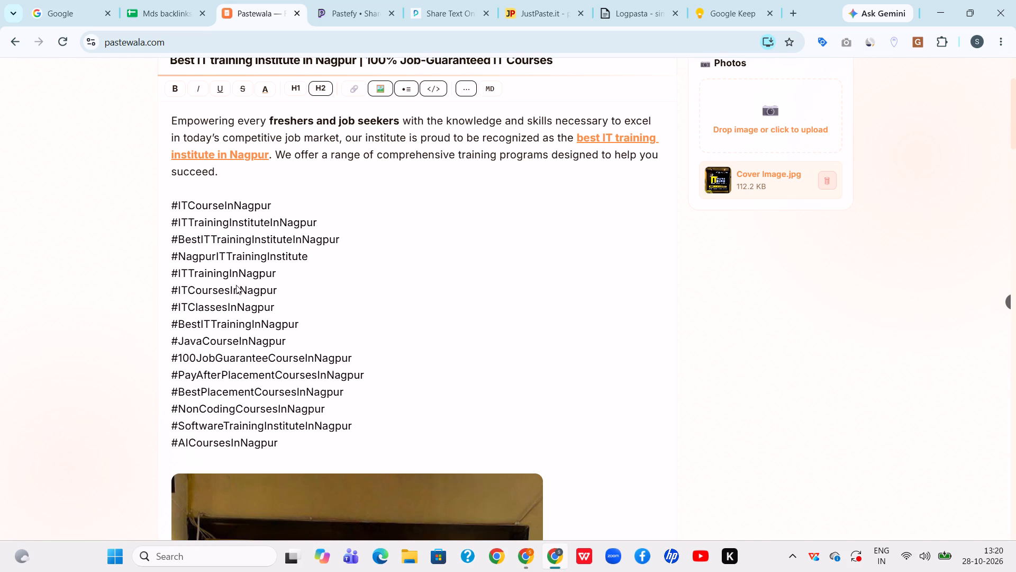
pyautogui.scroll(-3, 236, 285)
pyautogui.scroll(-3, 141, 387)
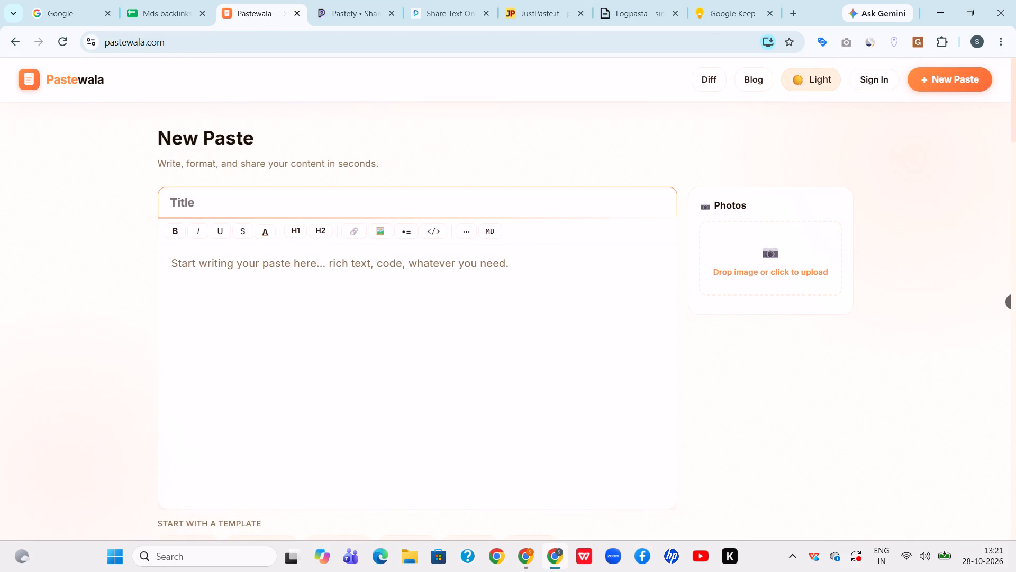
pyautogui.click(529, 555)
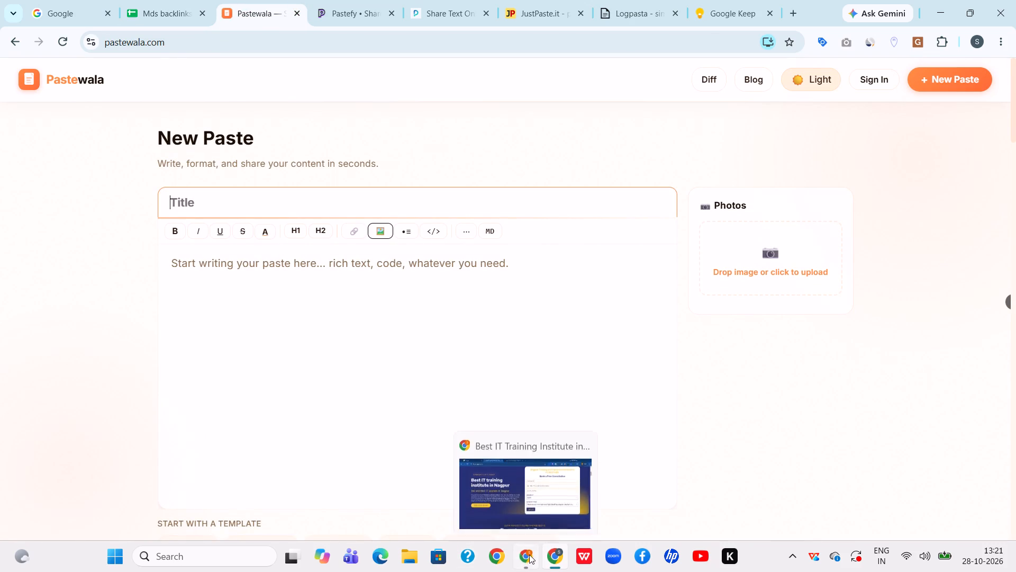
pyautogui.click(452, 0)
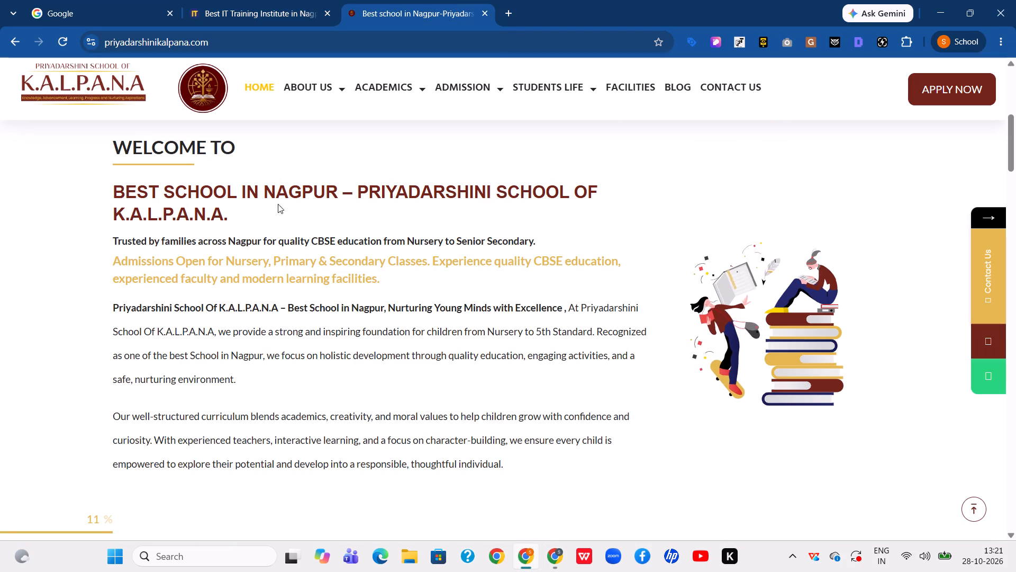
pyautogui.tripleClick(269, 193)
pyautogui.click(269, 193)
pyautogui.hotkey('ctrl', 'c')
pyautogui.click(269, 193)
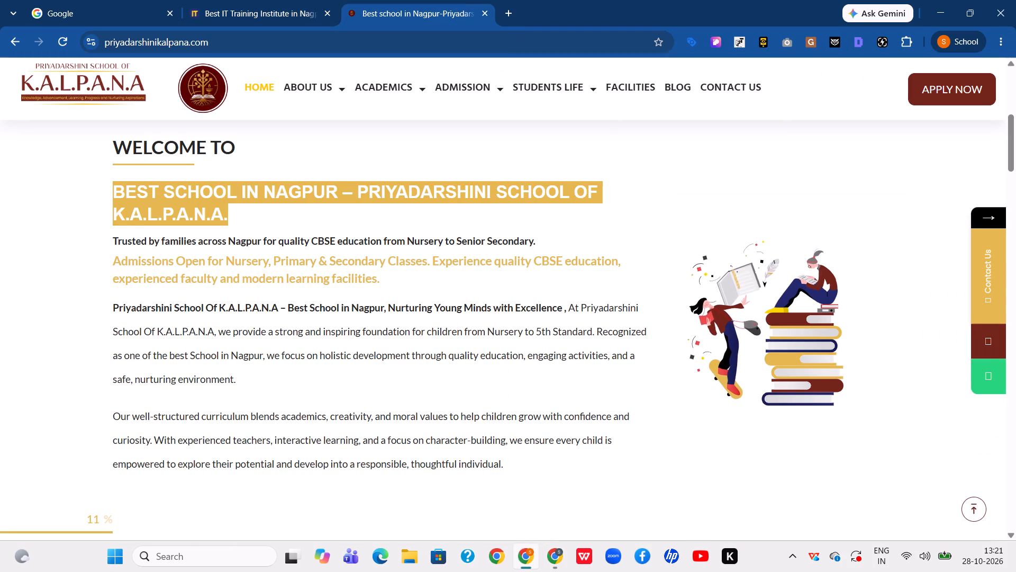
pyautogui.doubleClick(304, 346)
pyautogui.moveTo(304, 346); pyautogui.dragTo(344, 498)
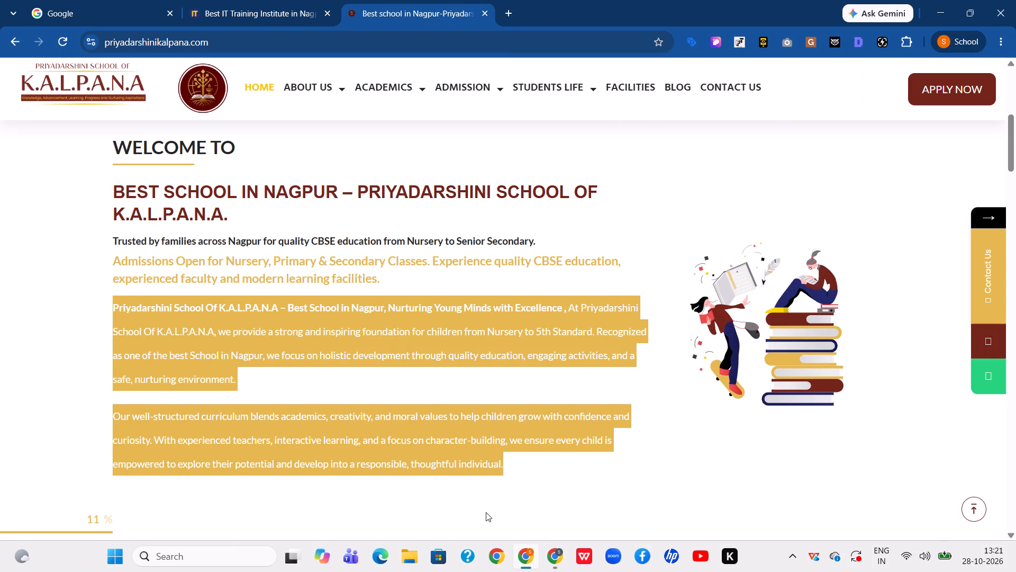
pyautogui.click(551, 553)
pyautogui.hotkey('ctrl', 'v')
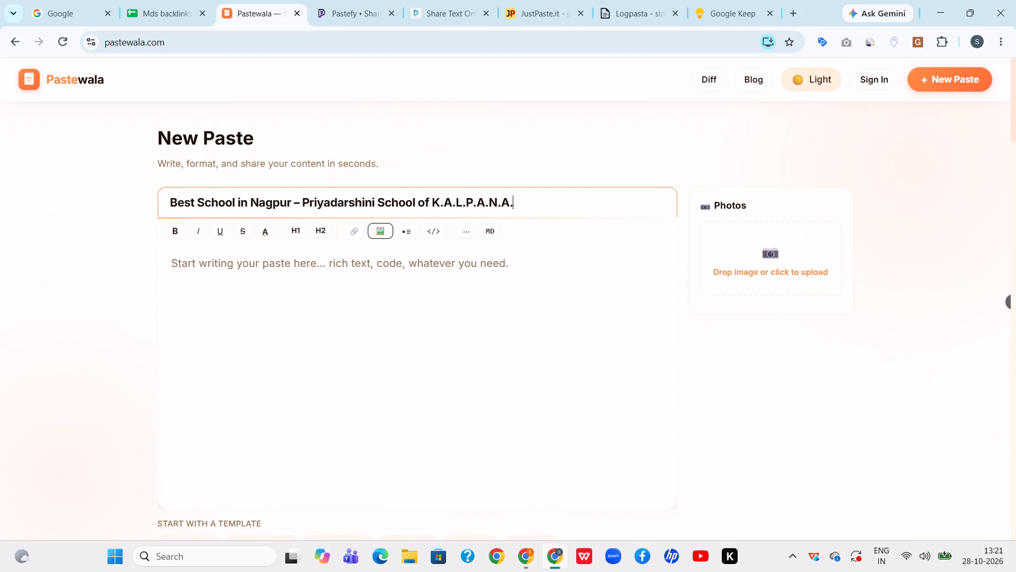
# Copy the two welcome paragraphs from the Priyadarshini School website into the new paste's body, separated by a blank line.
pyautogui.click(368, 269)
pyautogui.click(165, 1)
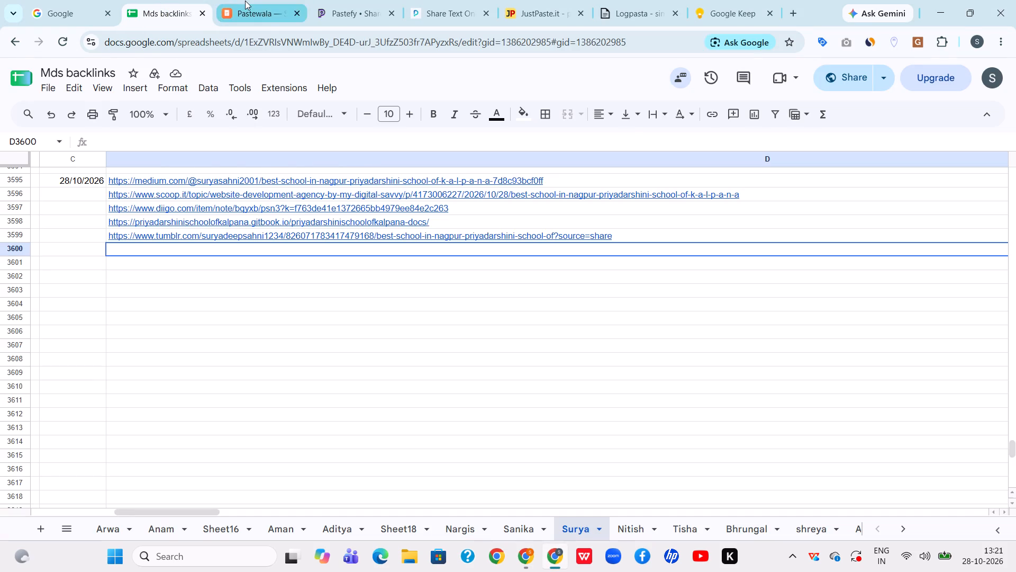
pyautogui.click(245, 1)
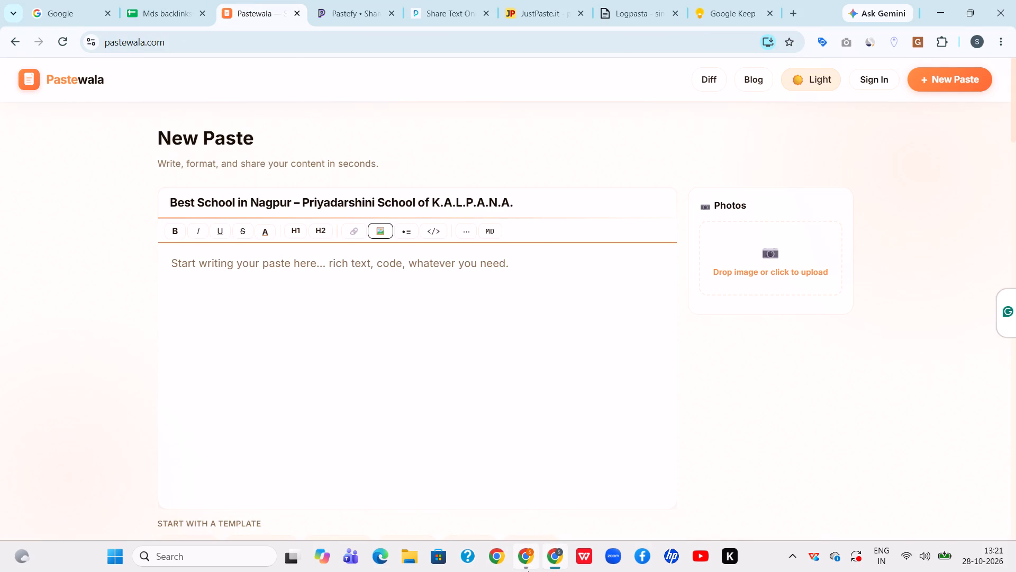
pyautogui.click(528, 571)
pyautogui.hotkey('ctrl', 'c')
pyautogui.click(410, 350)
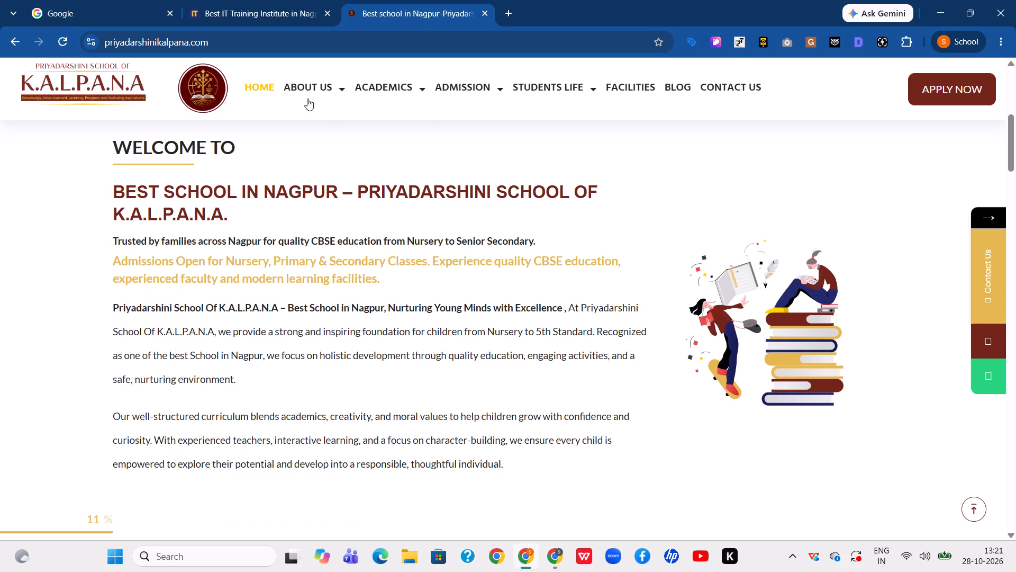
pyautogui.click(243, 42)
pyautogui.hotkey('ctrl', 'c')
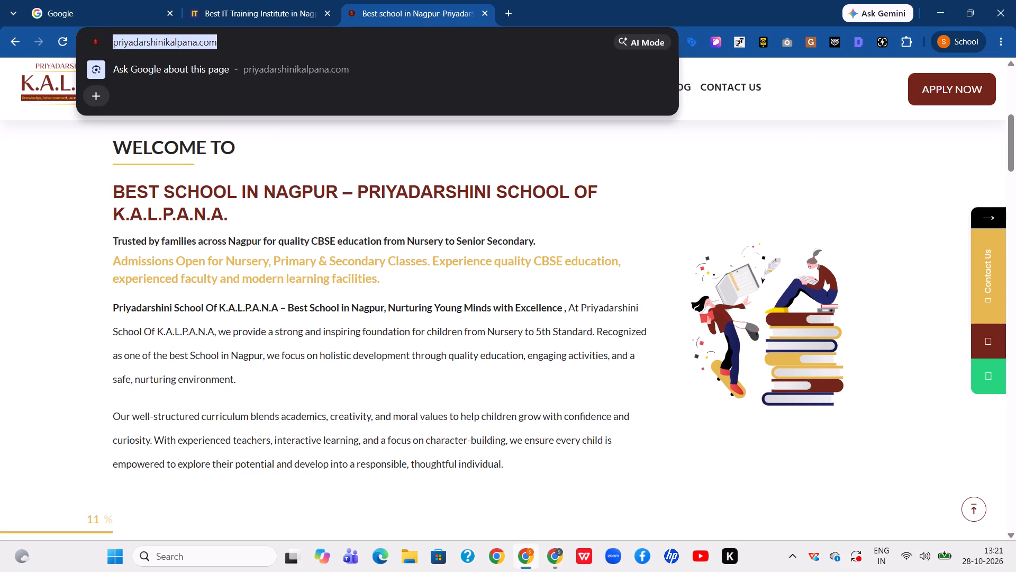
pyautogui.tripleClick(349, 337)
pyautogui.moveTo(349, 337); pyautogui.dragTo(353, 384)
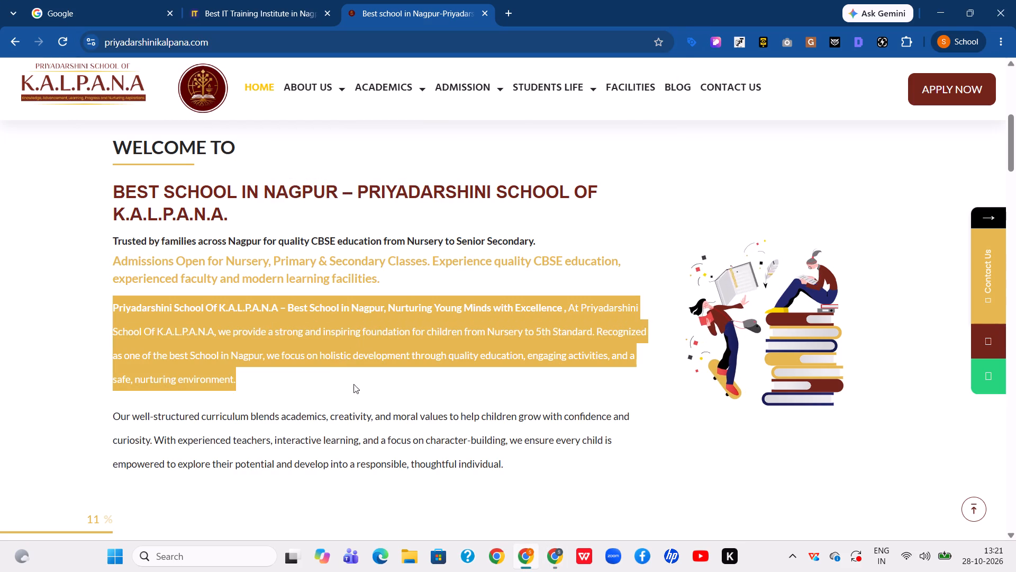
pyautogui.moveTo(353, 384); pyautogui.dragTo(352, 407)
pyautogui.hotkey('ctrl', 'c')
pyautogui.click(352, 407)
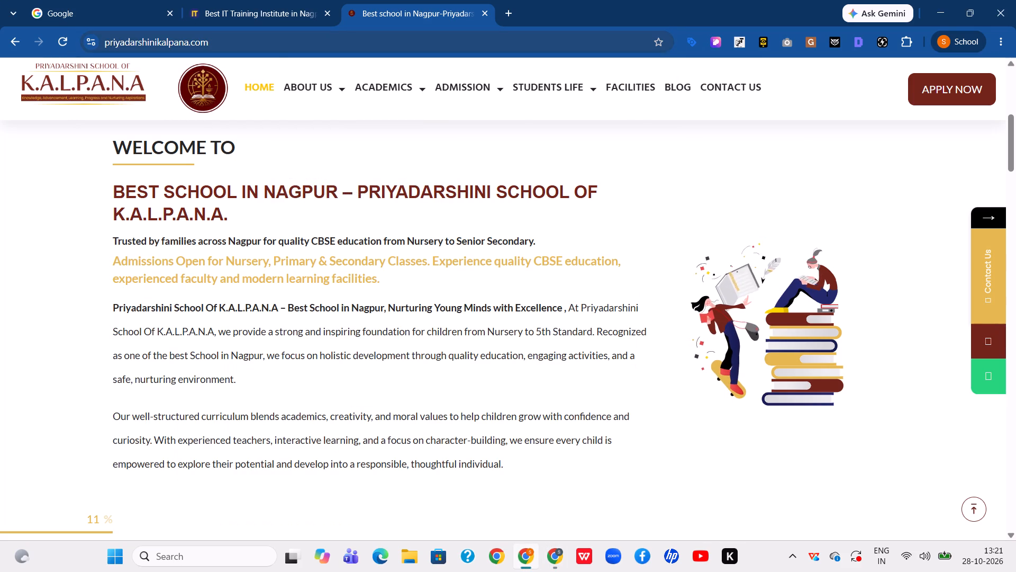
pyautogui.click(258, 39)
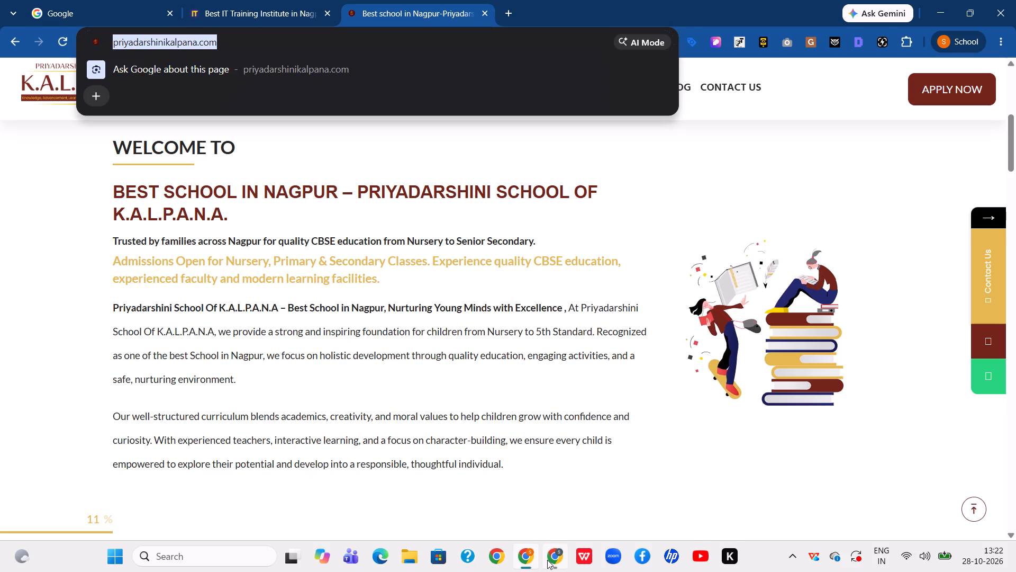
pyautogui.click(547, 560)
pyautogui.hotkey('ctrl', 'v')
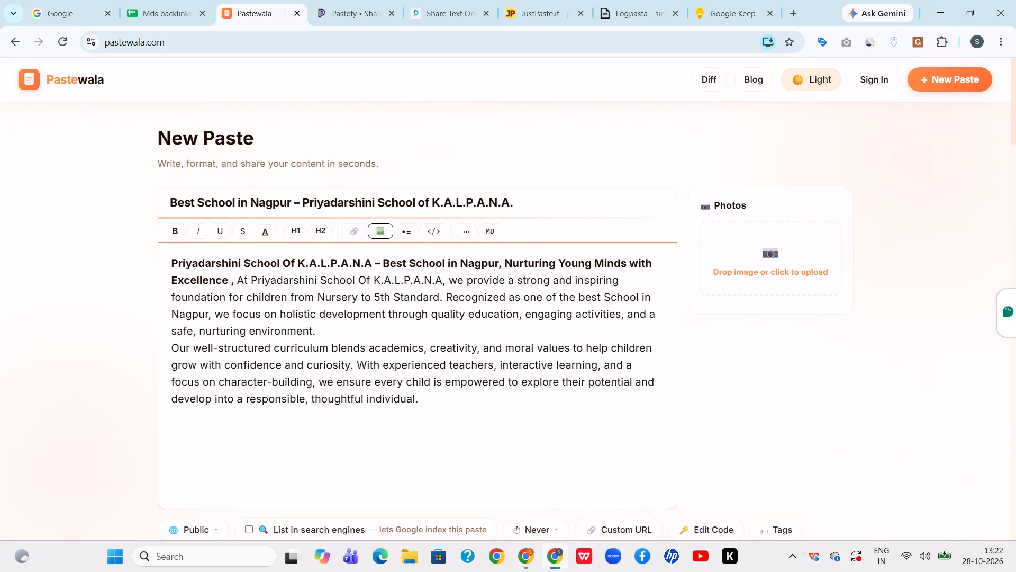
pyautogui.click(410, 330)
pyautogui.press('Return')
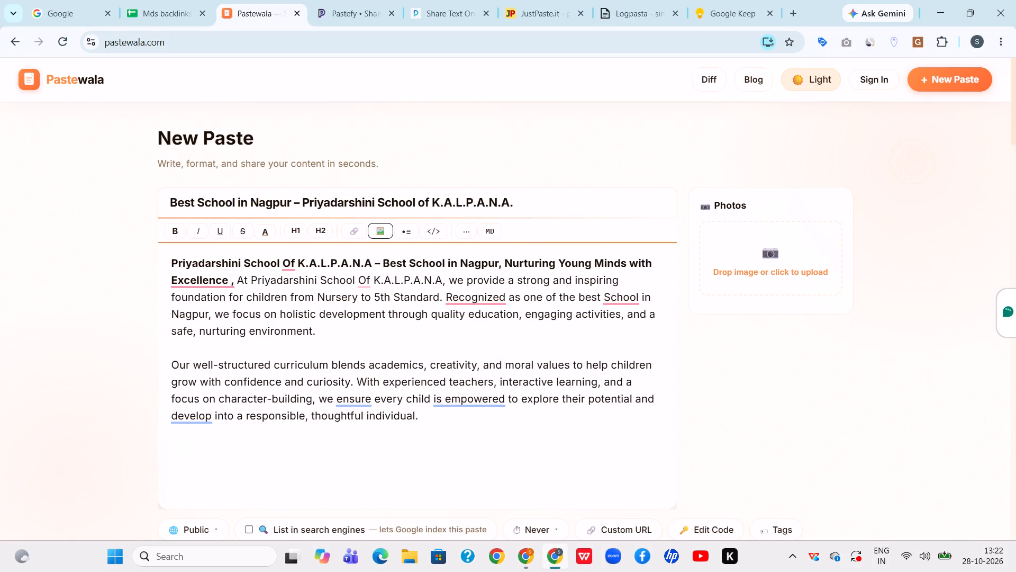
# Copy the school website's address and link the phrase "Best School in Nagpur" in the paste's first paragraph to it.
pyautogui.click(483, 412)
pyautogui.click(527, 556)
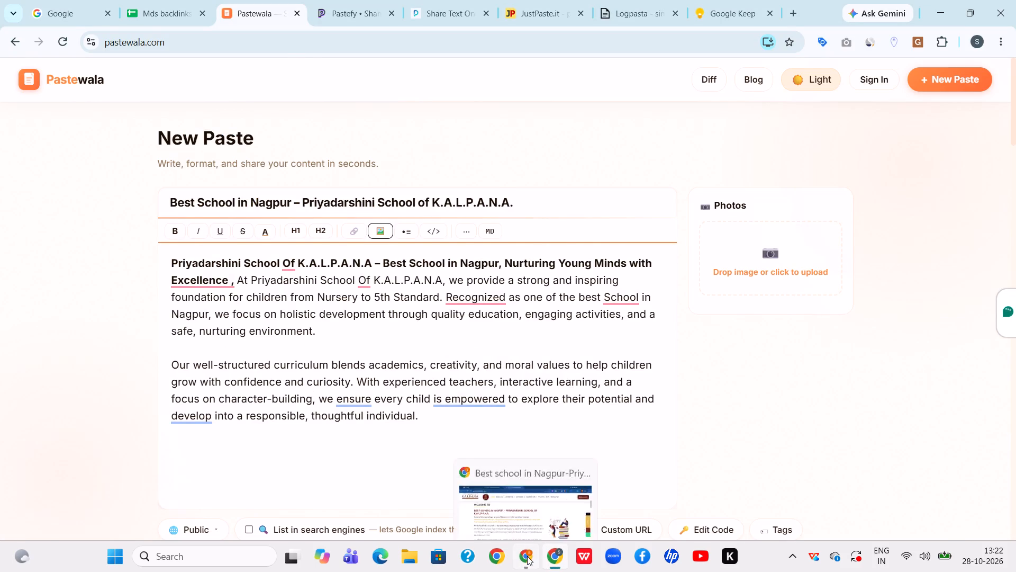
pyautogui.hotkey('ctrl', 'c')
pyautogui.click(407, 328)
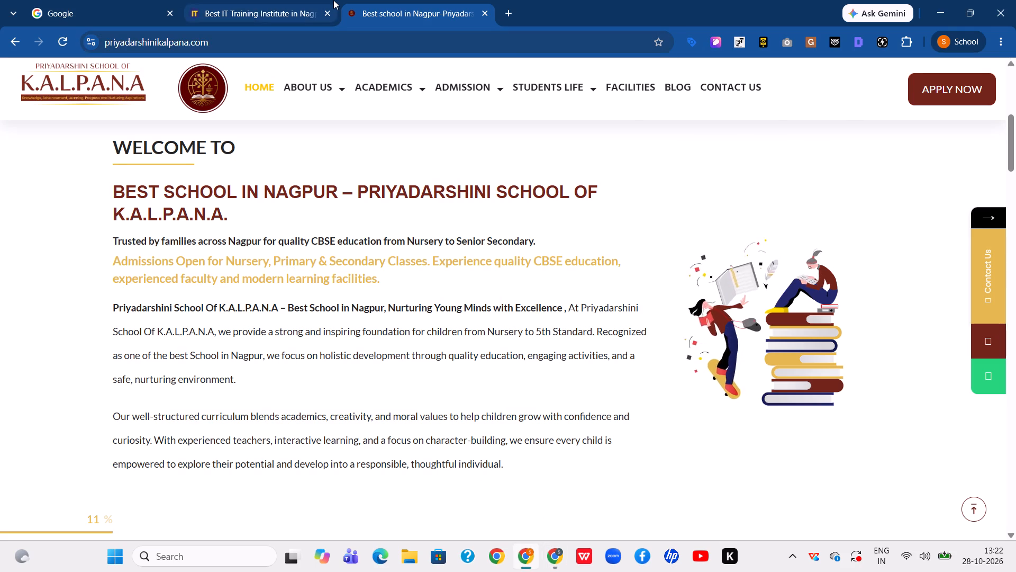
pyautogui.click(333, 0)
pyautogui.click(562, 557)
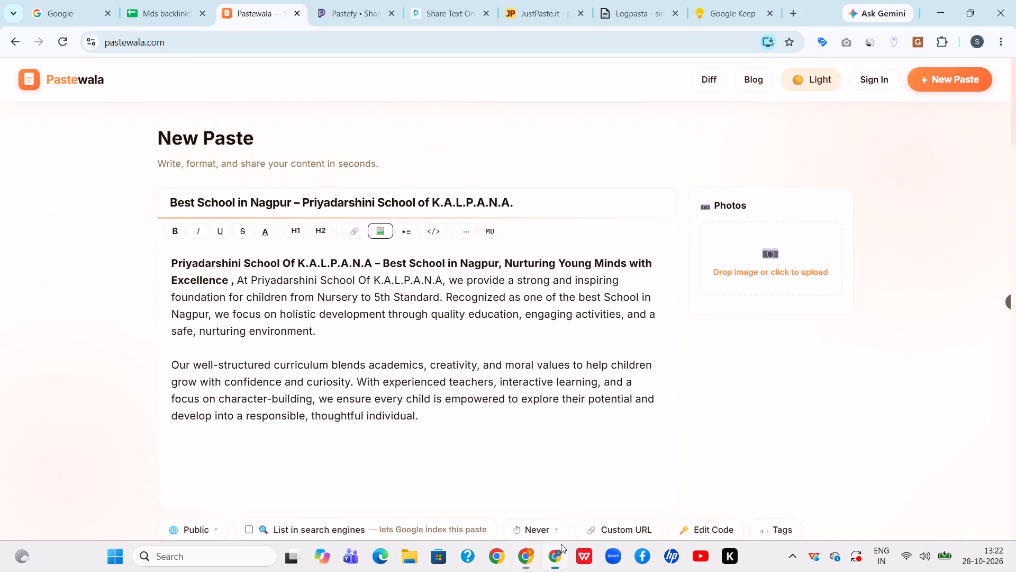
pyautogui.click(395, 269)
pyautogui.moveTo(395, 269); pyautogui.dragTo(473, 270)
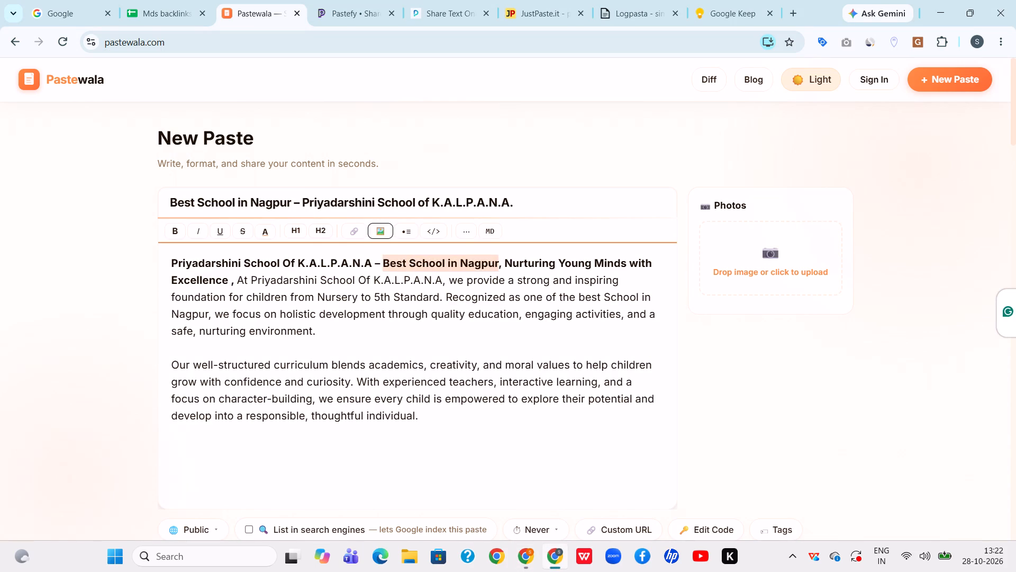
pyautogui.moveTo(473, 270); pyautogui.dragTo(492, 271)
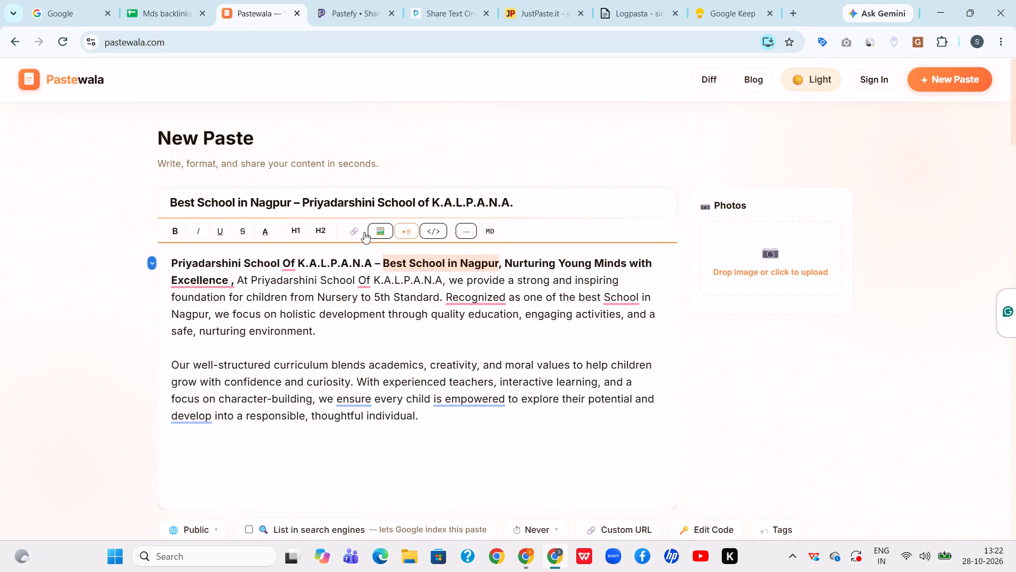
pyautogui.click(356, 232)
pyautogui.hotkey('ctrl', 'v')
pyautogui.press('Return')
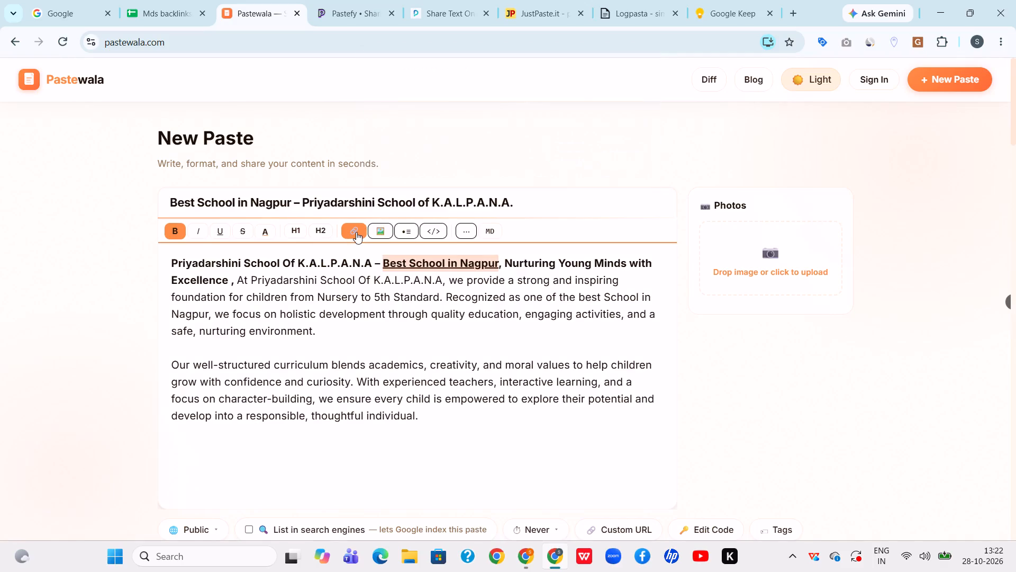
# Add the hashtags from the Google Keep note "Keyword for School" below the paste's last paragraph, after a blank line.
pyautogui.click(493, 419)
pyautogui.press('Return')
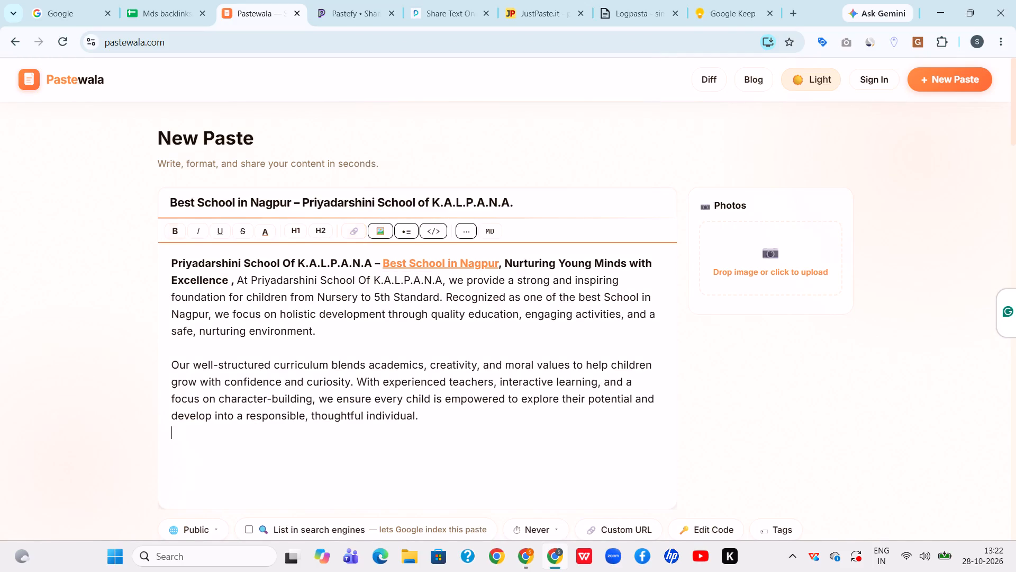
pyautogui.press('Return')
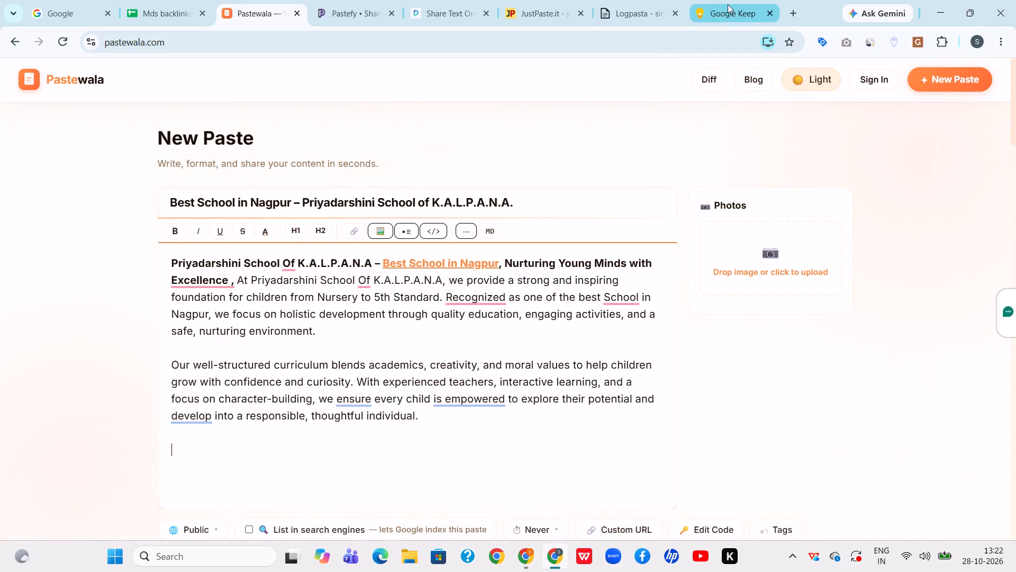
pyautogui.click(728, 4)
pyautogui.hotkey('ctrl', 'a')
pyautogui.hotkey('ctrl', 'c')
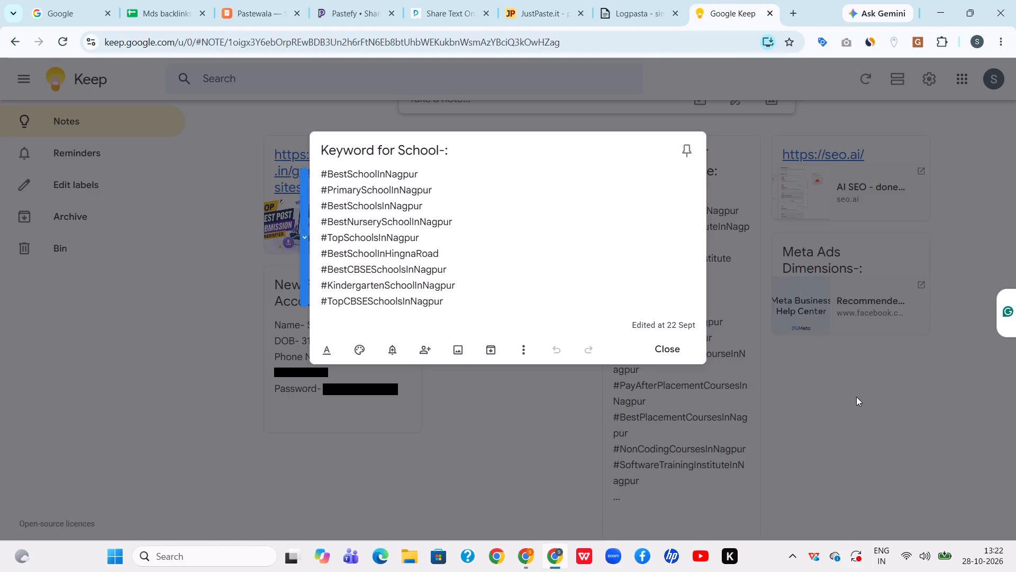
pyautogui.click(856, 397)
pyautogui.click(702, 344)
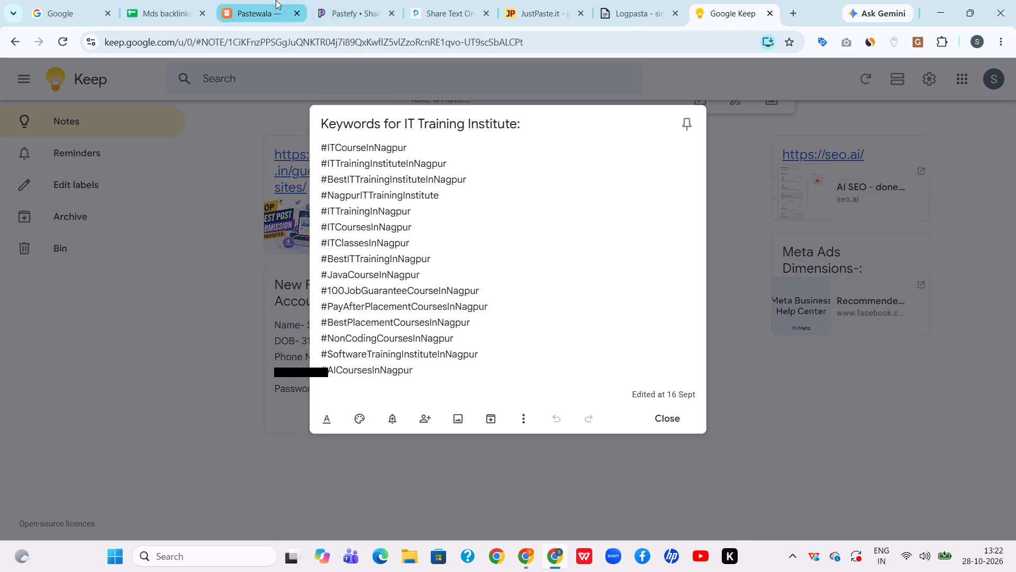
pyautogui.click(276, 0)
pyautogui.hotkey('ctrl', 'v')
# Publish the Priyadarshini School paste.
pyautogui.scroll(-6, 396, 194)
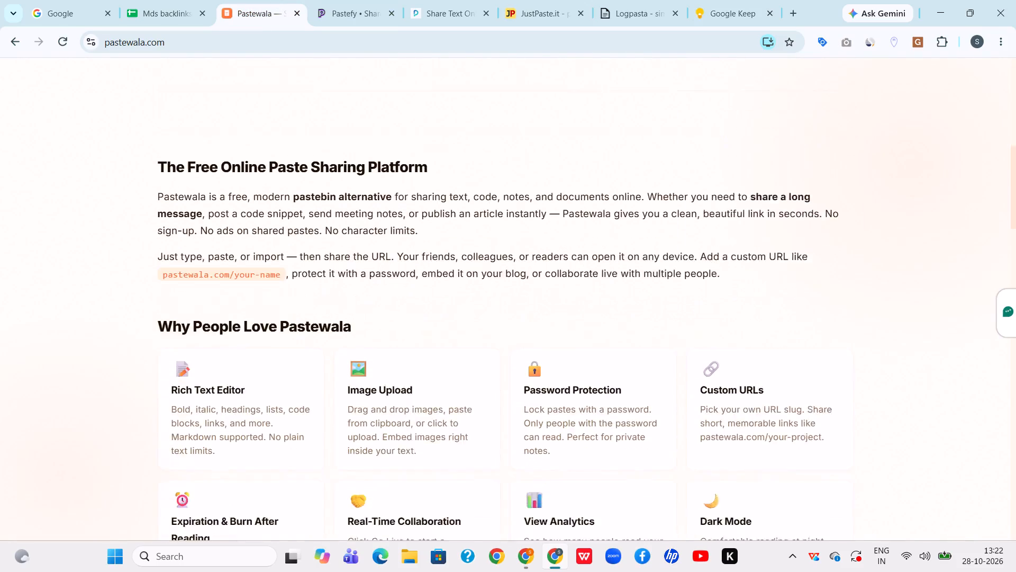
pyautogui.scroll(2, 676, 119)
pyautogui.click(765, 157)
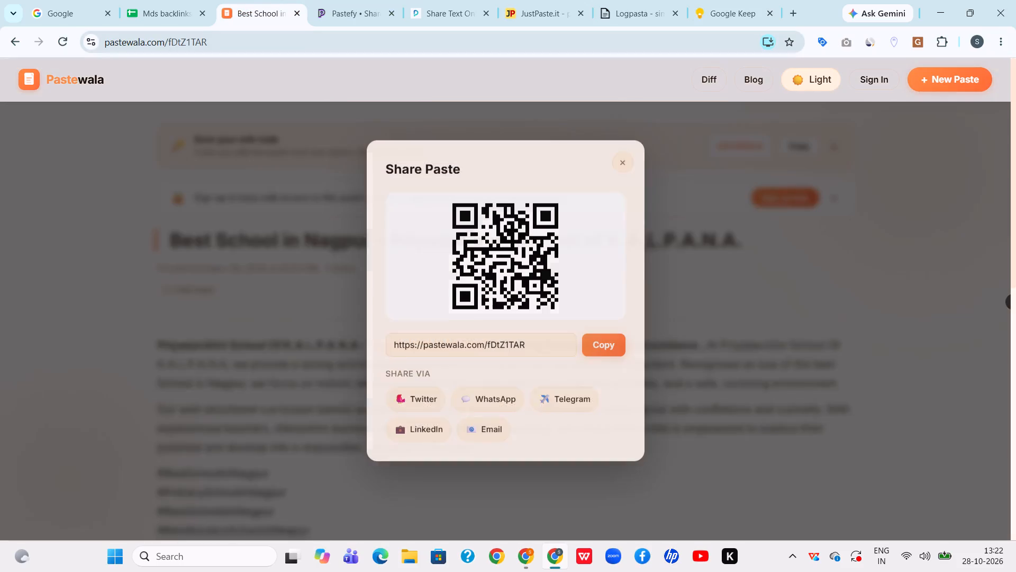
# Copy the published paste's share link and record it in cell D3600 of the Mds backlinks spreadsheet.
pyautogui.click(595, 347)
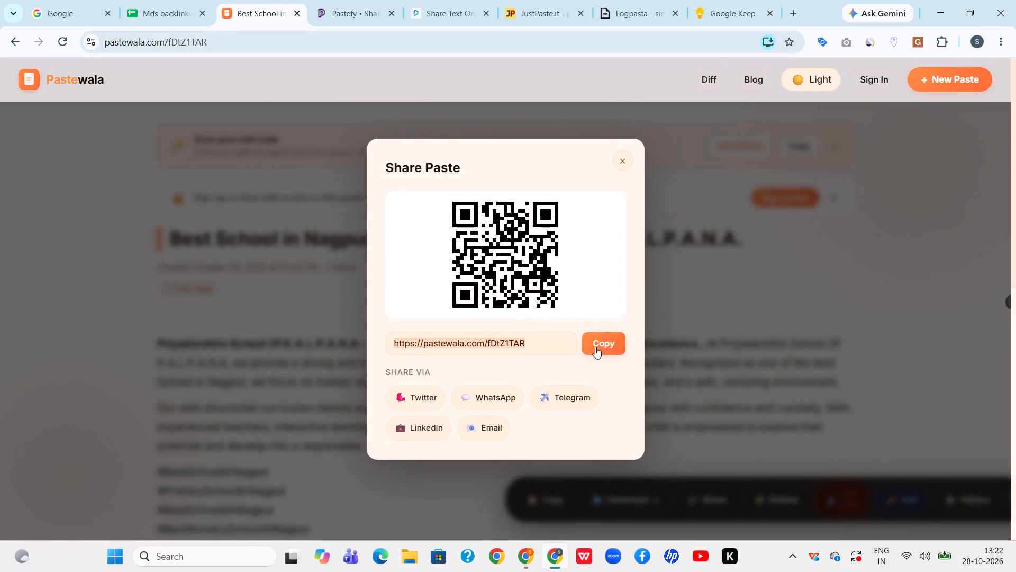
pyautogui.click(174, 0)
pyautogui.hotkey('ctrl', 'v')
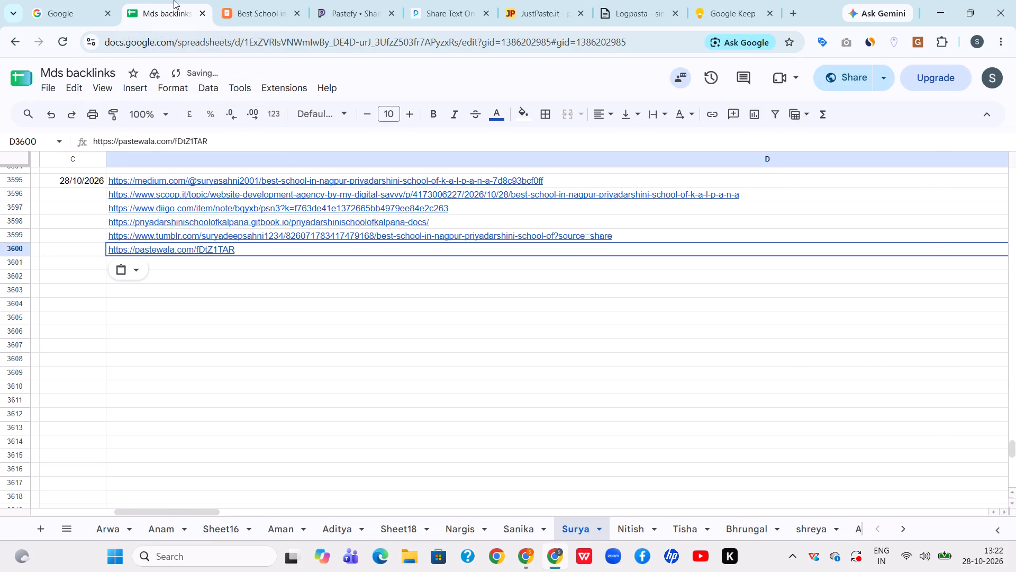
# Select the empty cell H3414 directly below the IT training institute backlinks dated 28/10/2026 in the Surya sheet.
pyautogui.press('Right')
pyautogui.press('Right')
pyautogui.press('Right')
pyautogui.press('Right')
pyautogui.press('pageup')
pyautogui.press('pageup')
pyautogui.press('pageup')
pyautogui.press('pageup')
pyautogui.press('pageup')
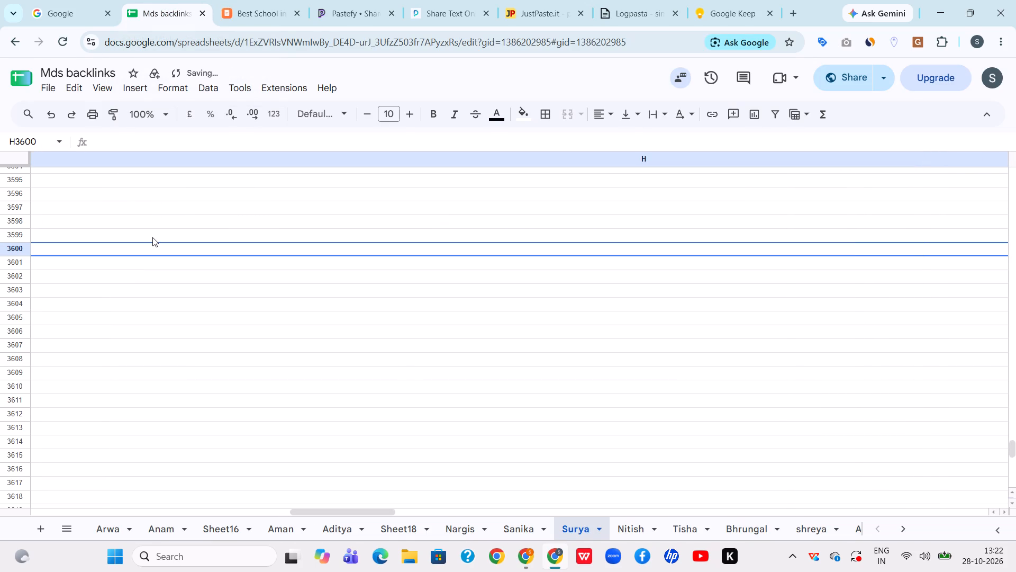
pyautogui.press('pageup')
pyautogui.press('pageup')
pyautogui.press('pageup')
pyautogui.hscroll(1, 152, 237)
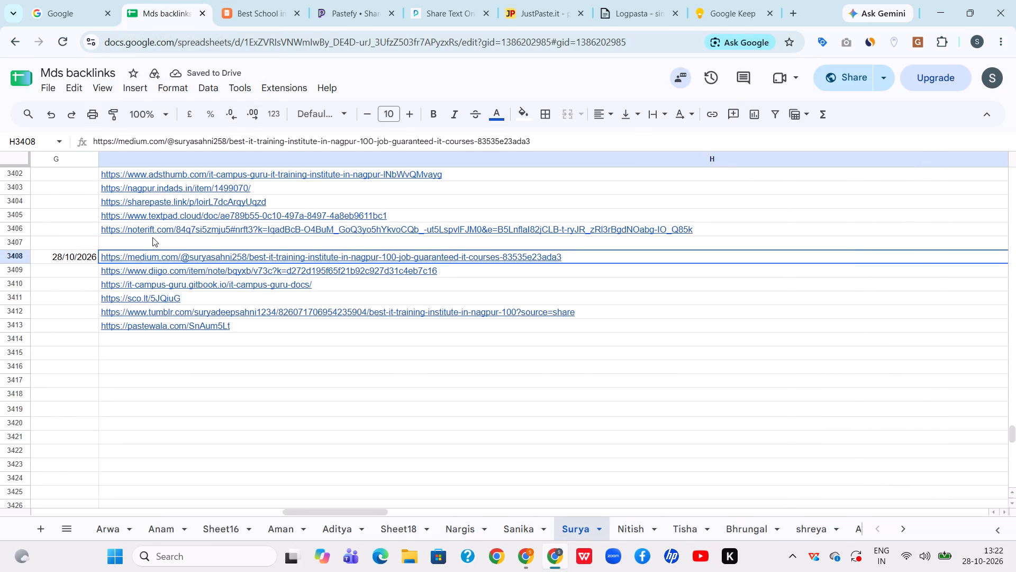
pyautogui.hscroll(1, 152, 237)
pyautogui.scroll(-1, 152, 237)
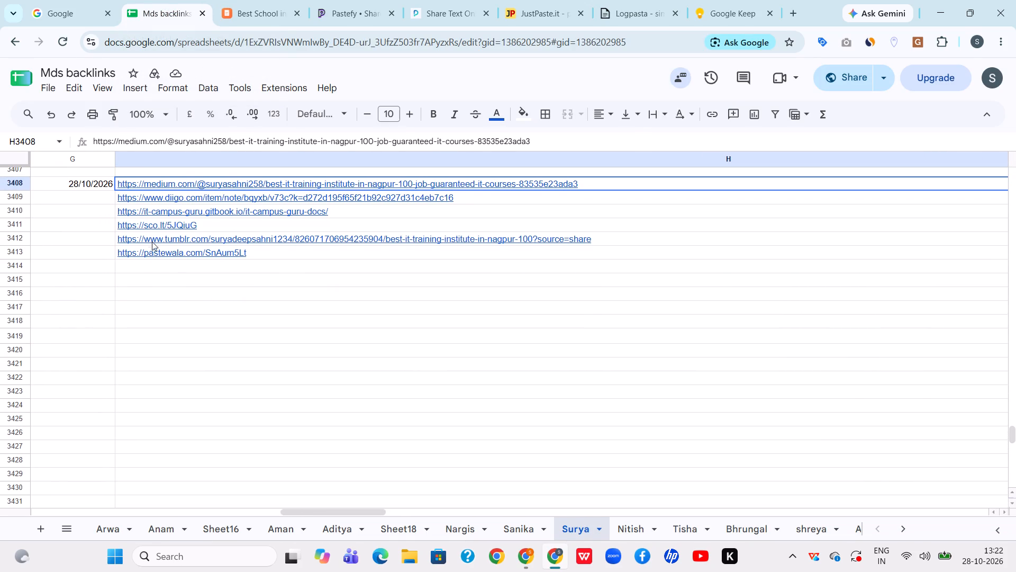
pyautogui.click(140, 267)
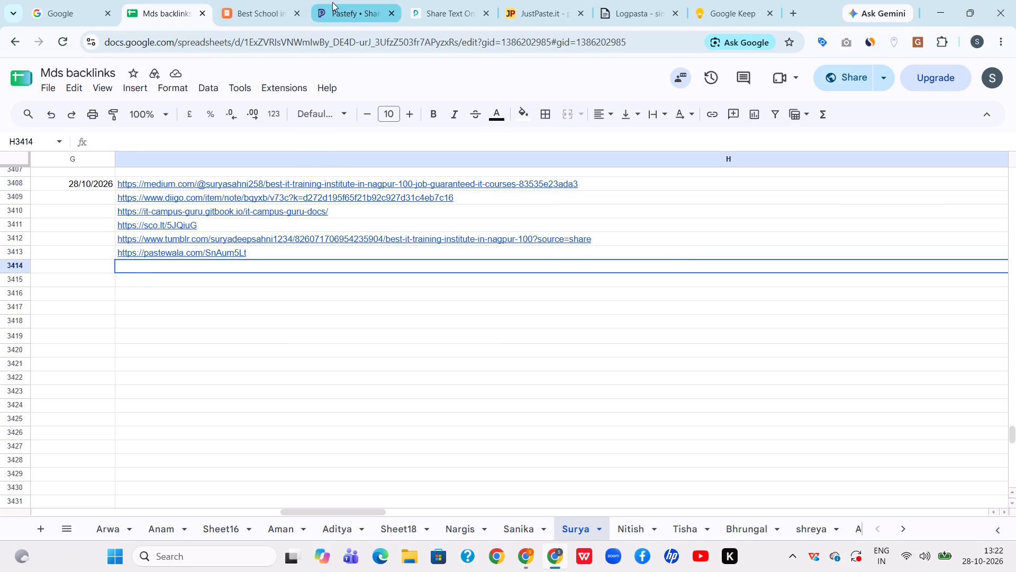
# Switch to the Pastefy site and close the finished Pastewala page.
pyautogui.click(332, 2)
pyautogui.click(298, 15)
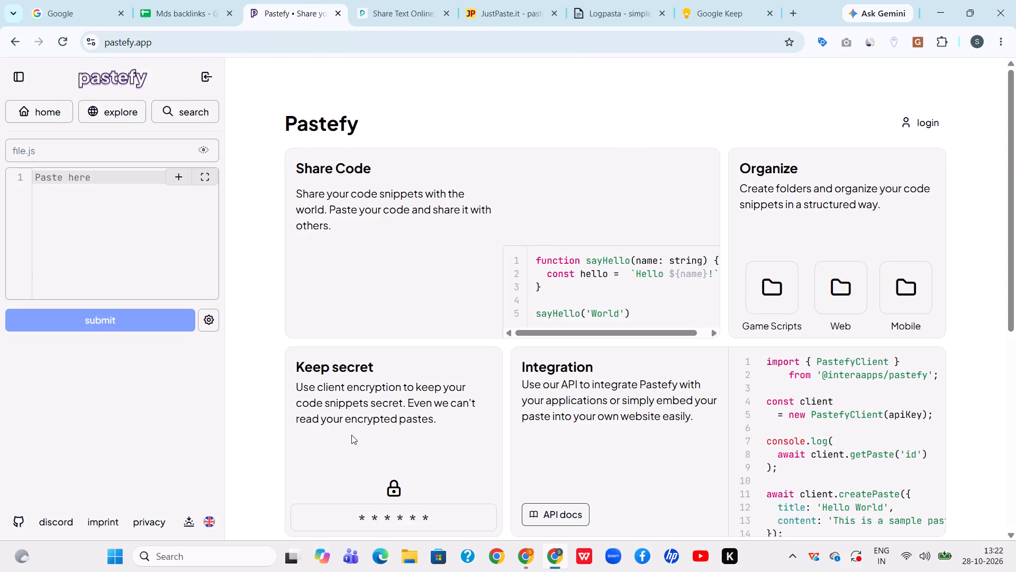
# Copy the heading "Best IT training institute in Nagpur" from the IT Campus Guru website into Pastefy's paste editor and trim its end.
pyautogui.click(538, 565)
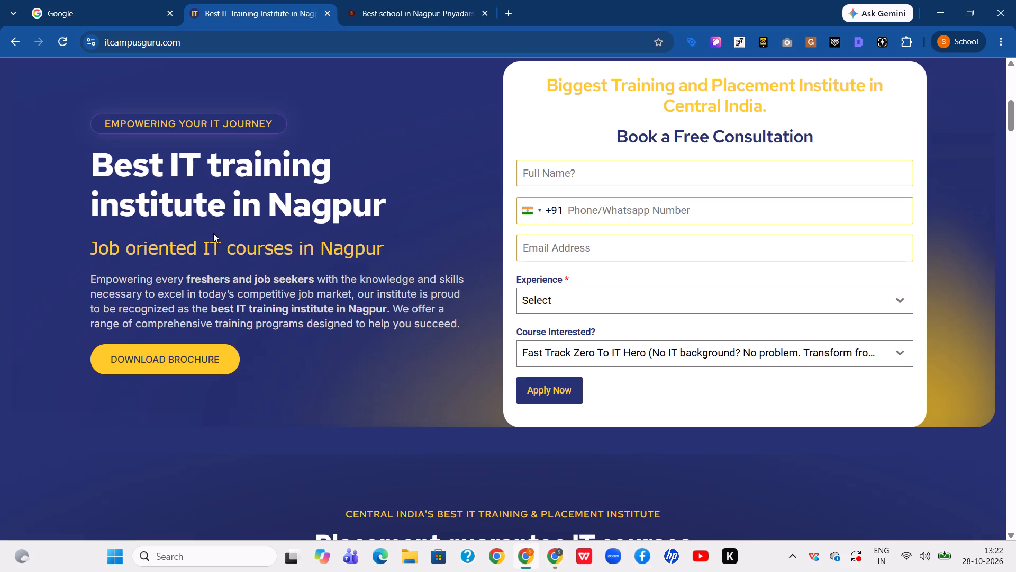
pyautogui.tripleClick(185, 195)
pyautogui.doubleClick(185, 195)
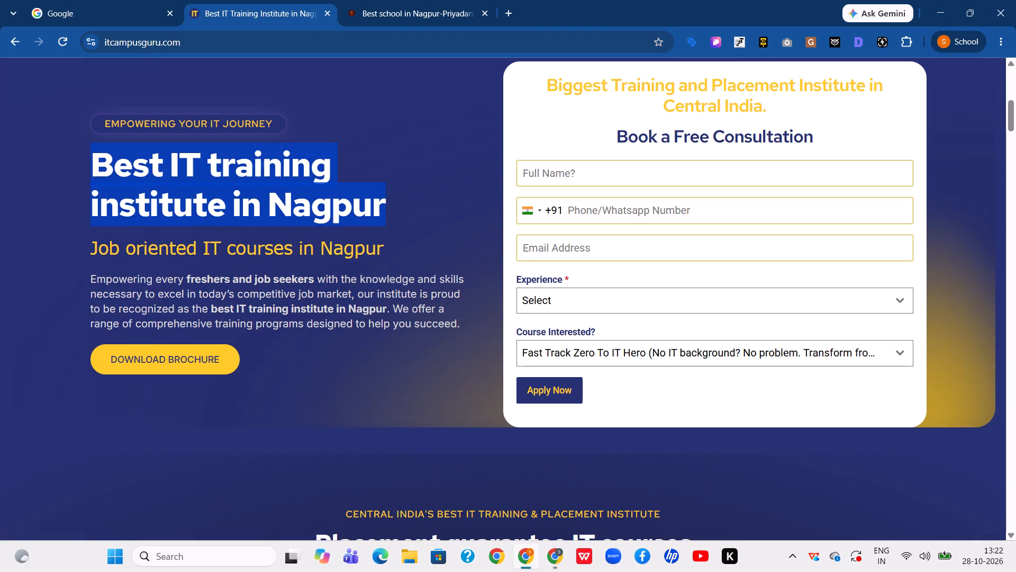
pyautogui.hotkey('ctrl', 'c')
pyautogui.tripleClick(123, 310)
pyautogui.click(123, 310)
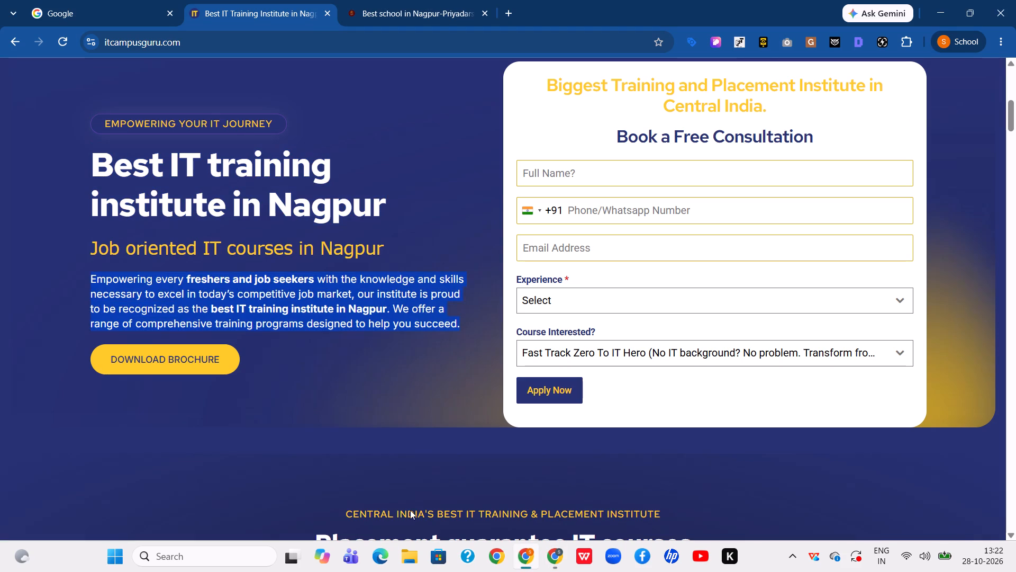
pyautogui.click(561, 561)
pyautogui.hotkey('ctrl', 'v')
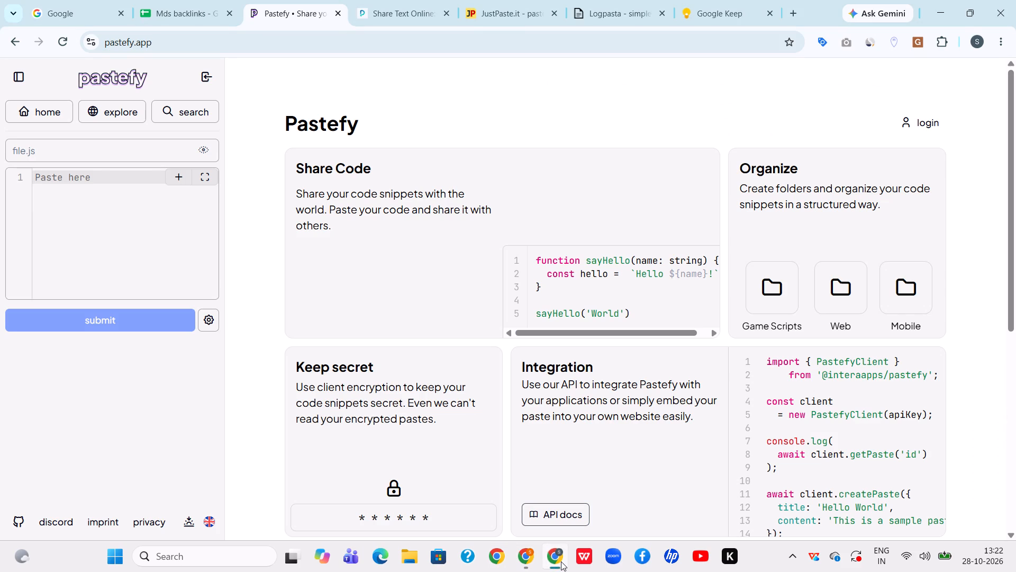
pyautogui.press('BackSpace')
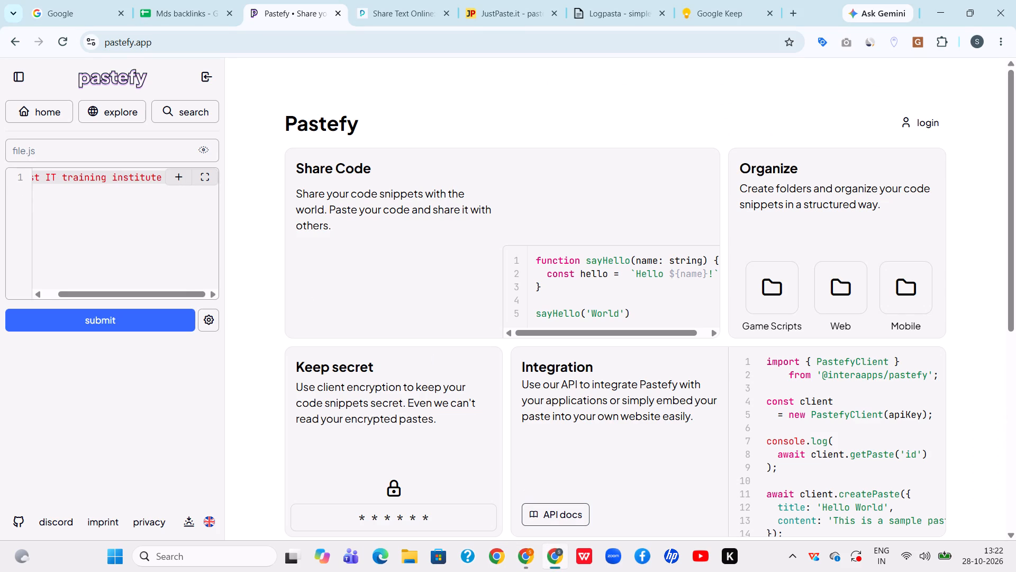
pyautogui.press('BackSpace')
pyautogui.press('BackSpace')
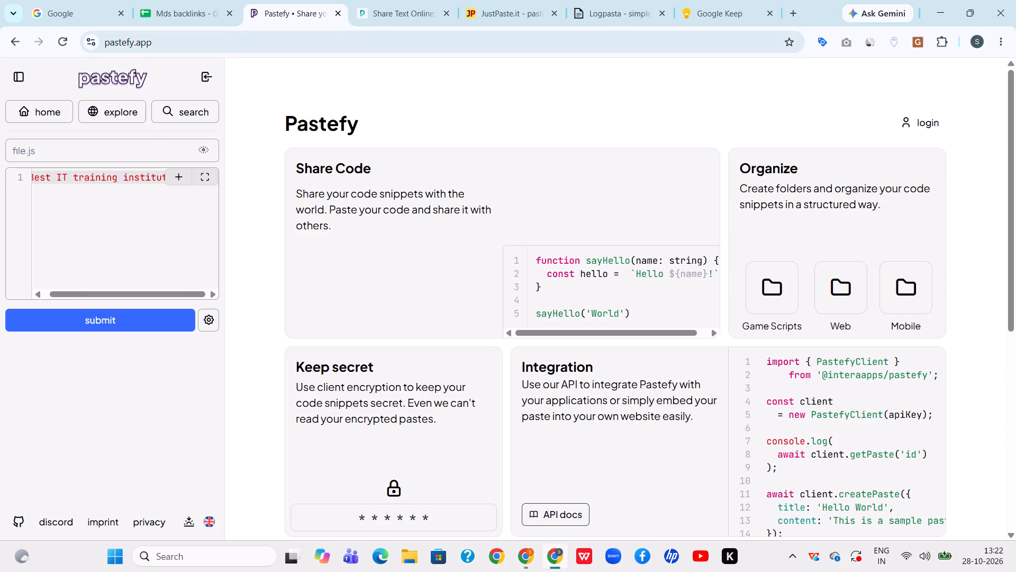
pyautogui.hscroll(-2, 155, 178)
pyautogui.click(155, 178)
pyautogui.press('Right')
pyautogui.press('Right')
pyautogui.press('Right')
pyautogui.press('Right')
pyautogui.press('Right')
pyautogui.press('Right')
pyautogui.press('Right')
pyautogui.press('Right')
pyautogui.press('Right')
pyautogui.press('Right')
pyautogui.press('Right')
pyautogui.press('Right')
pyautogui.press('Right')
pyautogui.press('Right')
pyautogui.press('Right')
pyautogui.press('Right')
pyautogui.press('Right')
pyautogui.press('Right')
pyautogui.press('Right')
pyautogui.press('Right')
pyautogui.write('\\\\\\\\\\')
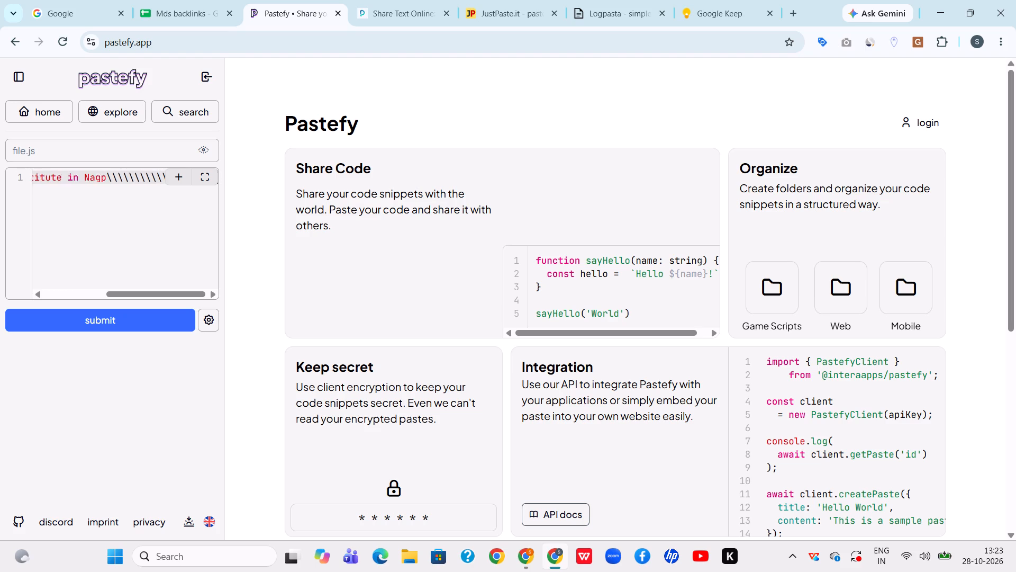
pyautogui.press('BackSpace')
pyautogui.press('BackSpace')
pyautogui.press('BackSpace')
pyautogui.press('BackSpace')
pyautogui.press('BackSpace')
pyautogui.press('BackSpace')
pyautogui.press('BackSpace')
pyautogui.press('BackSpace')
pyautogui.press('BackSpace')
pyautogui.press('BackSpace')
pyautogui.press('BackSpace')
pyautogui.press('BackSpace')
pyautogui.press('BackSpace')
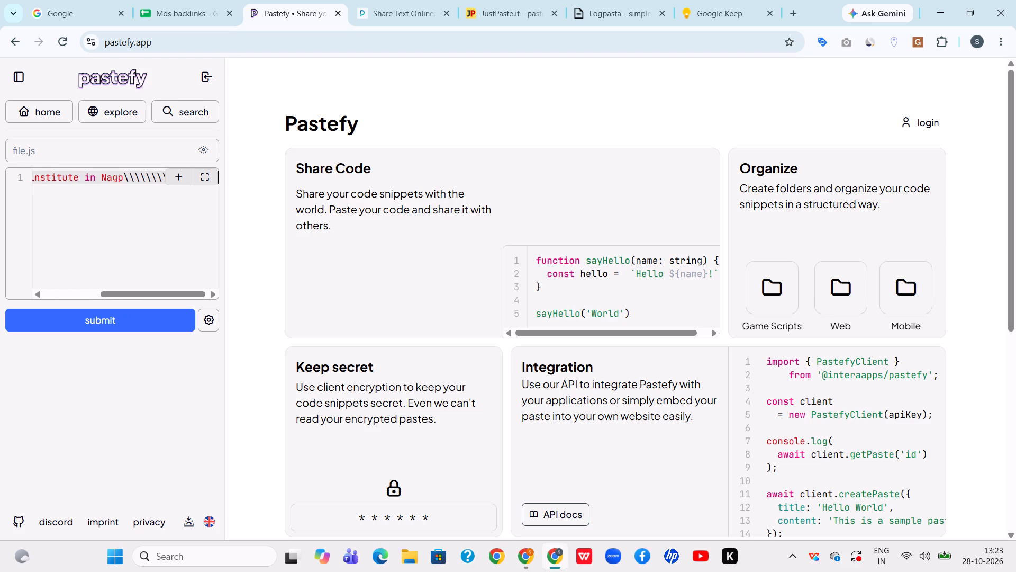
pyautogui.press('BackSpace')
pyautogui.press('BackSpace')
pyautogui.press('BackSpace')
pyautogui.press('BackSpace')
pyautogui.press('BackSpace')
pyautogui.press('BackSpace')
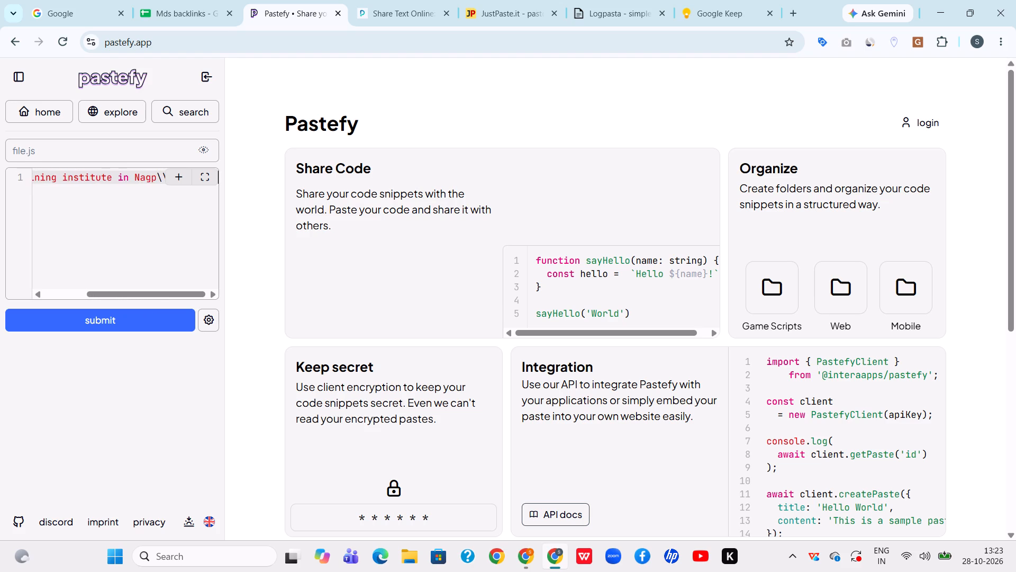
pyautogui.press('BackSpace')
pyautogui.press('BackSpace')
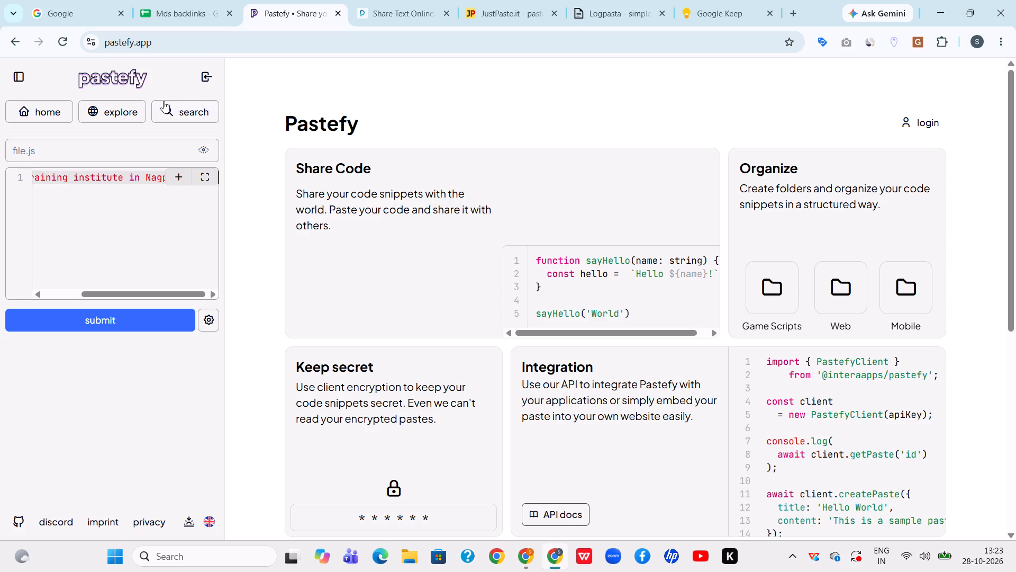
# Rewrite the first line of the paste as "Best IT Training Institute in Nagpur", replacing everything after "Best IT".
pyautogui.moveTo(170, 292); pyautogui.dragTo(153, 282)
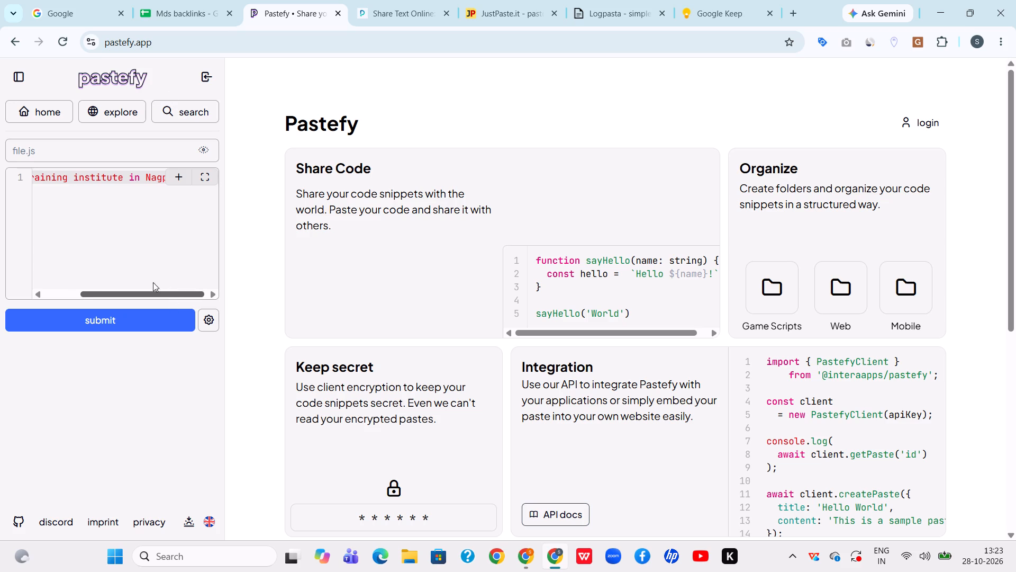
pyautogui.moveTo(153, 282); pyautogui.dragTo(275, 312)
pyautogui.press('BackSpace')
pyautogui.press('BackSpace')
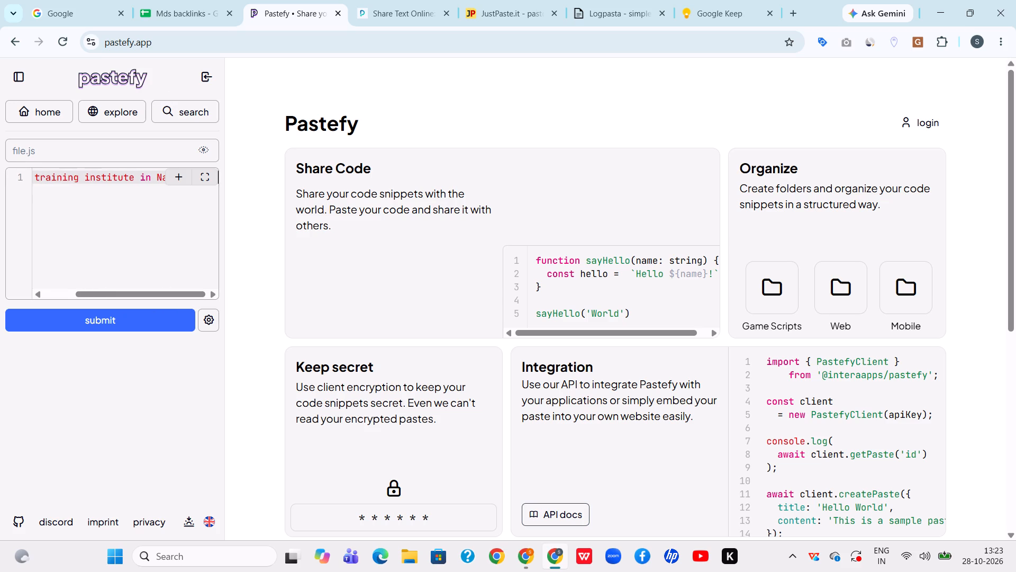
pyautogui.press('BackSpace')
pyautogui.press('BackSpace')
pyautogui.press('BackSpace')
pyautogui.press('BackSpace')
pyautogui.press('BackSpace')
pyautogui.press('BackSpace')
pyautogui.press('BackSpace')
pyautogui.press('BackSpace')
pyautogui.press('BackSpace')
pyautogui.press('BackSpace')
pyautogui.press('BackSpace')
pyautogui.press('BackSpace')
pyautogui.press('BackSpace')
pyautogui.press('BackSpace')
pyautogui.press('BackSpace')
pyautogui.press('BackSpace')
pyautogui.press('BackSpace')
pyautogui.press('BackSpace')
pyautogui.press('BackSpace')
pyautogui.press('BackSpace')
pyautogui.press('BackSpace')
pyautogui.press('BackSpace')
pyautogui.press('BackSpace')
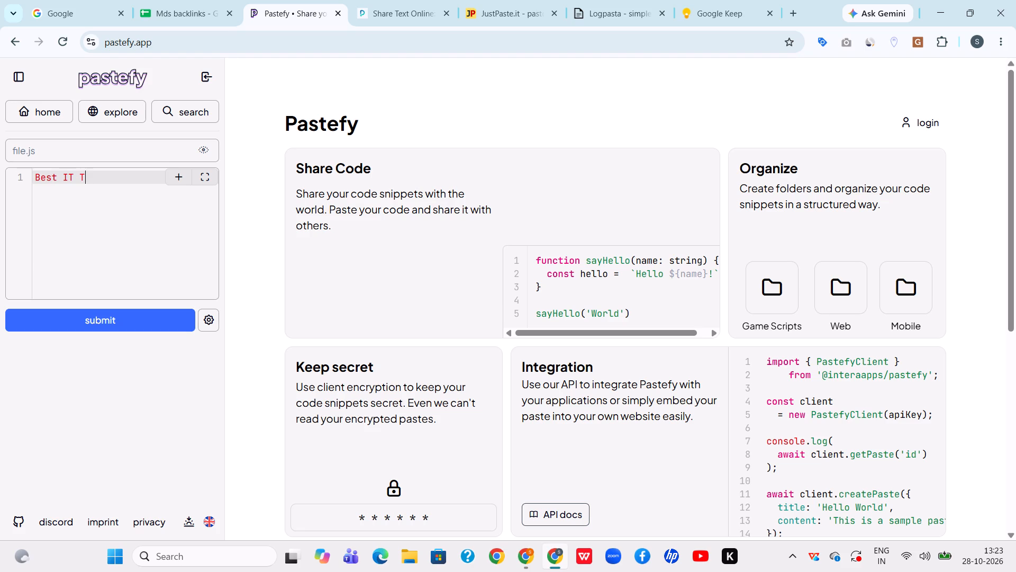
pyautogui.write('raining Institute in Nagpur')
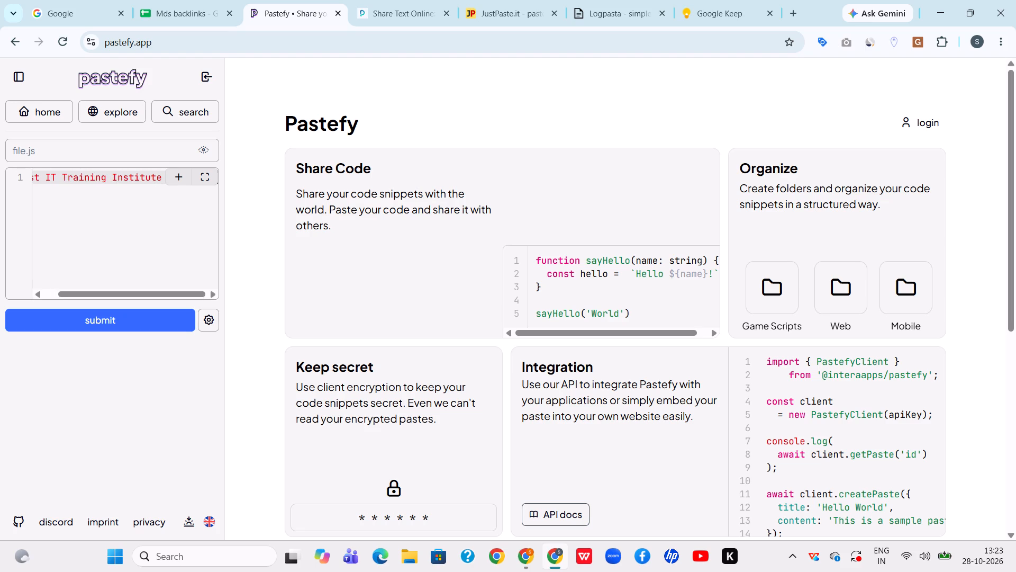
# Append a closing curly brace and "100% Job-Guaranteed" to the heading line and leave a blank line below it.
pyautogui.press('space')
pyautogui.write('} 100%')
pyautogui.press('space')
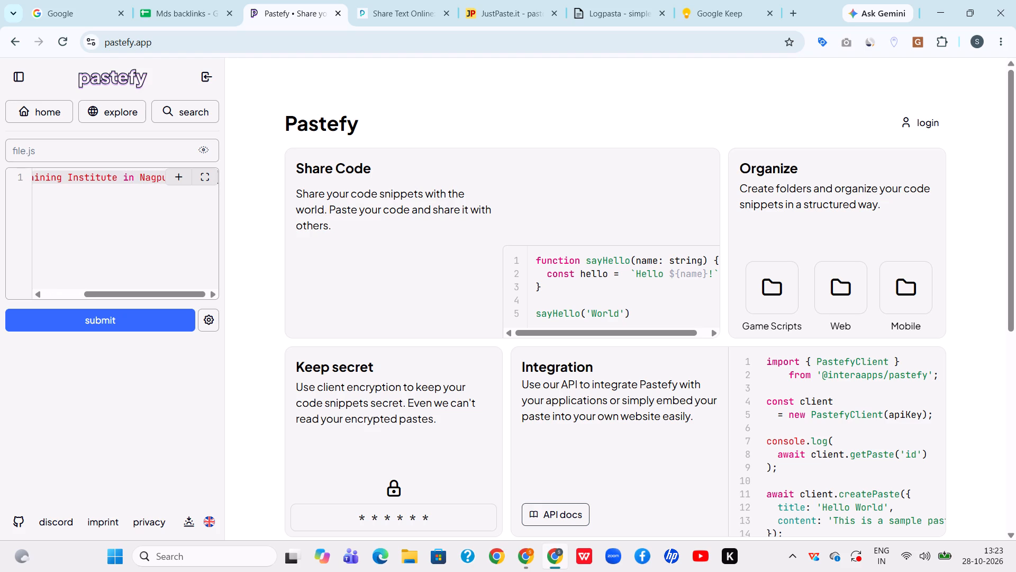
pyautogui.write('Job')
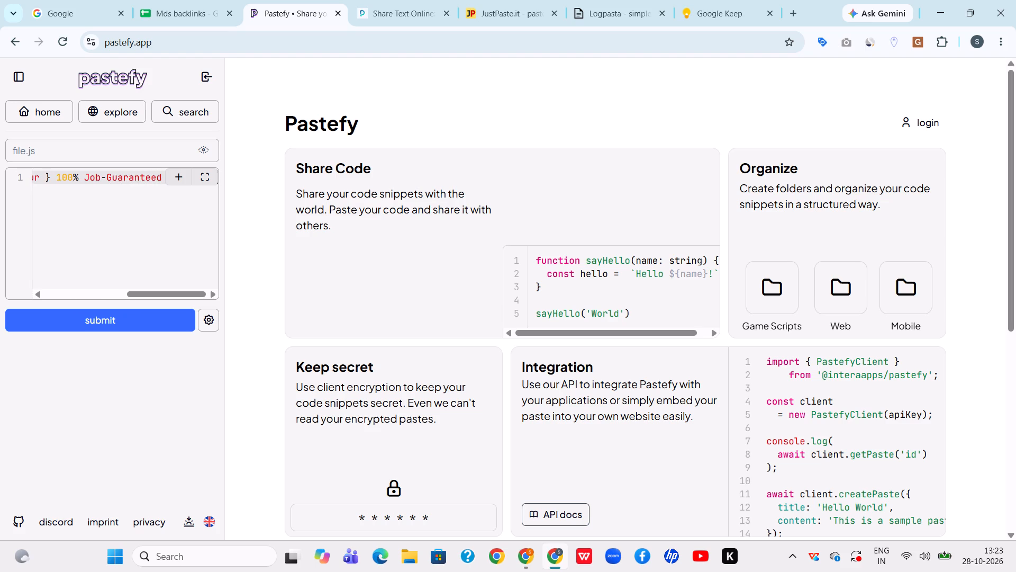
pyautogui.press('Return')
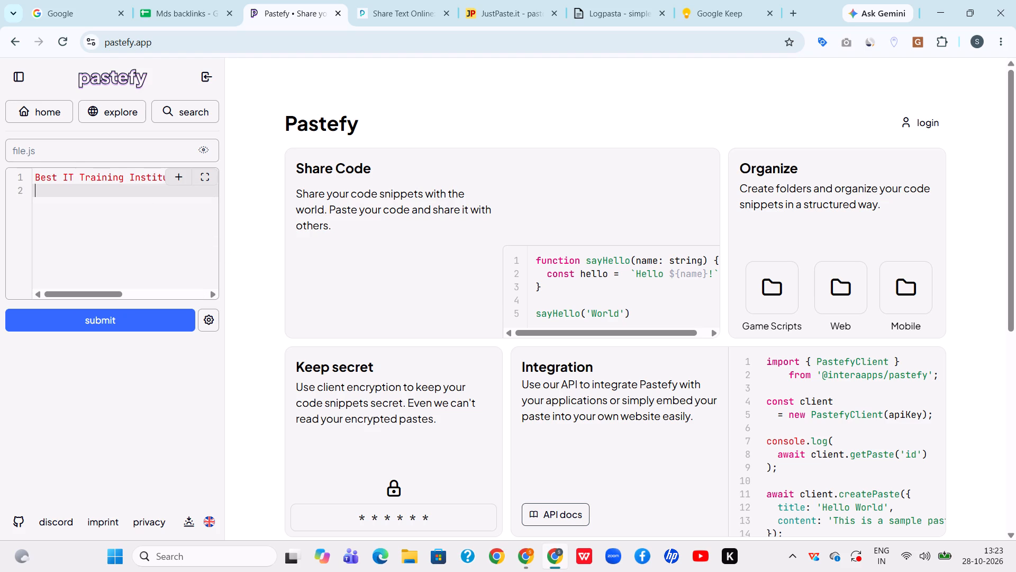
pyautogui.press('Return')
# Copy the "Empowering every freshers and job seekers" paragraph from the IT Campus Guru website into line 3 of the paste, followed by a blank line.
pyautogui.click(525, 562)
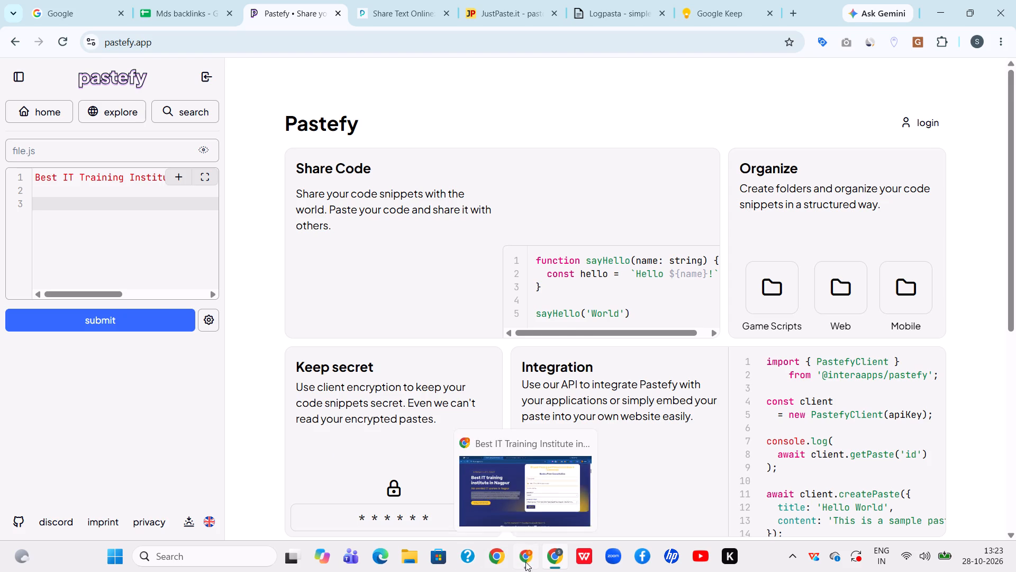
pyautogui.hotkey('ctrl', 'c')
pyautogui.click(285, 305)
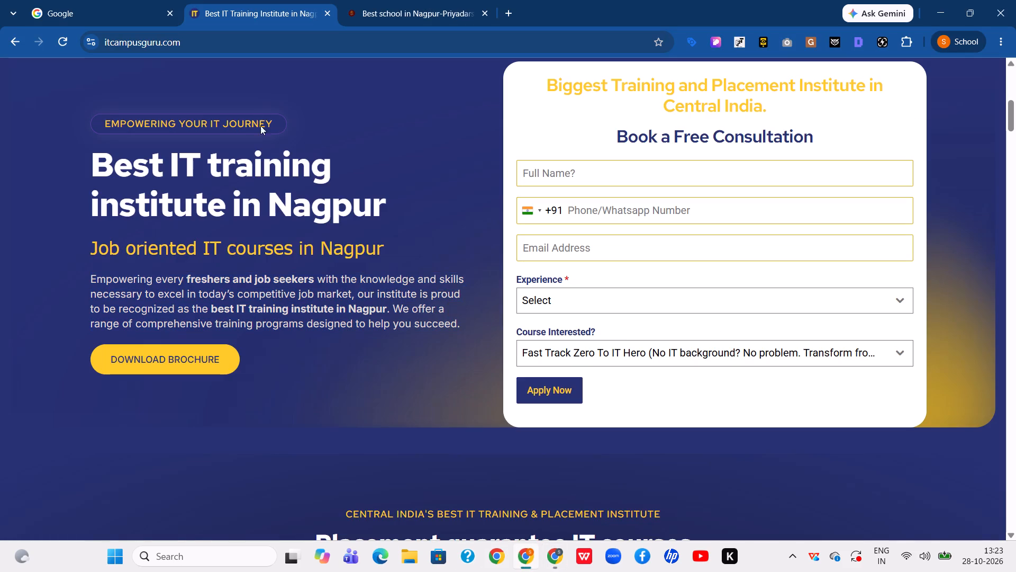
pyautogui.click(190, 44)
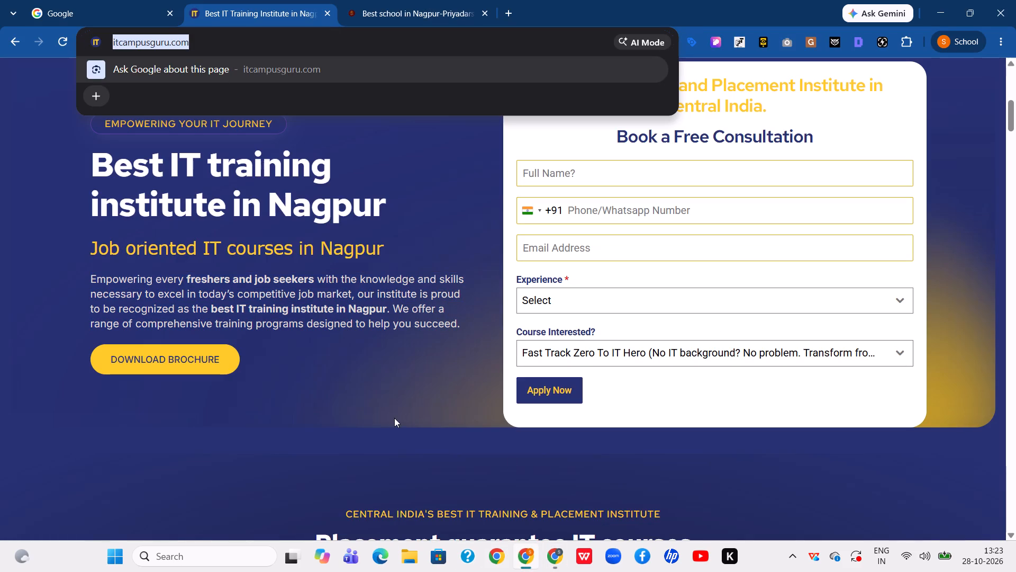
pyautogui.click(563, 560)
pyautogui.hotkey('ctrl', 'v')
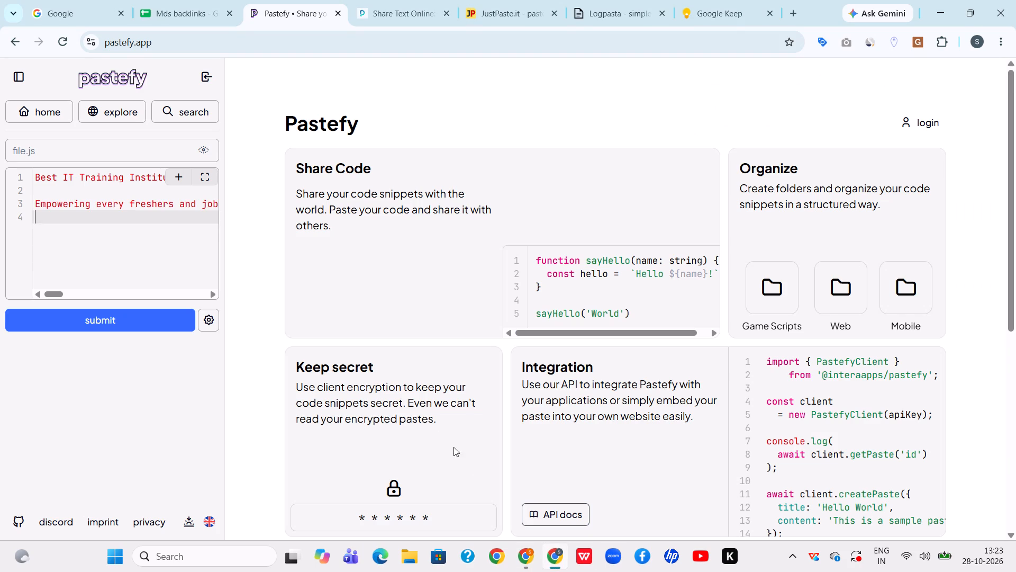
pyautogui.press('Return')
pyautogui.click(525, 556)
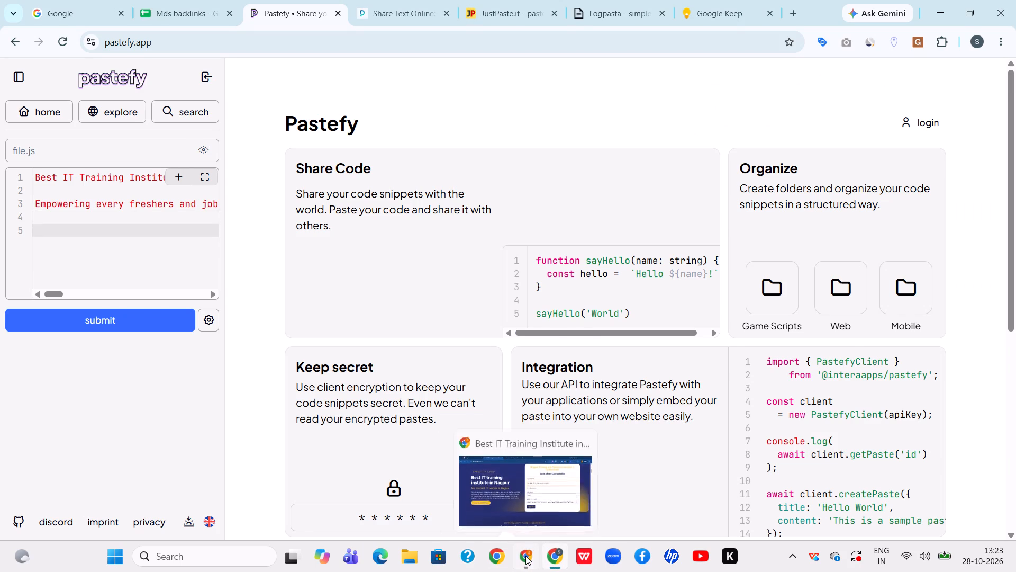
pyautogui.hotkey('ctrl', 'c')
pyautogui.click(276, 312)
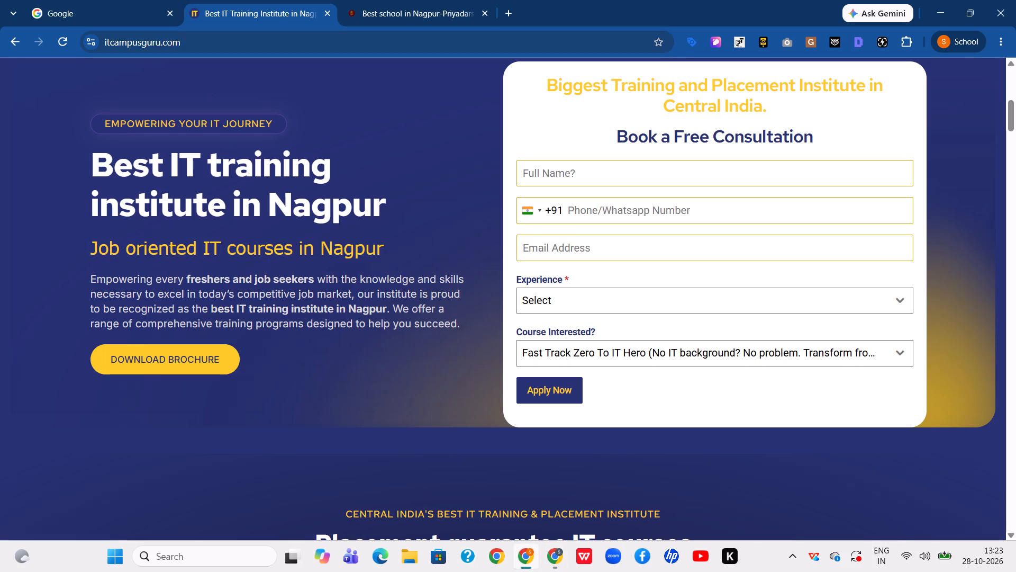
pyautogui.click(474, 0)
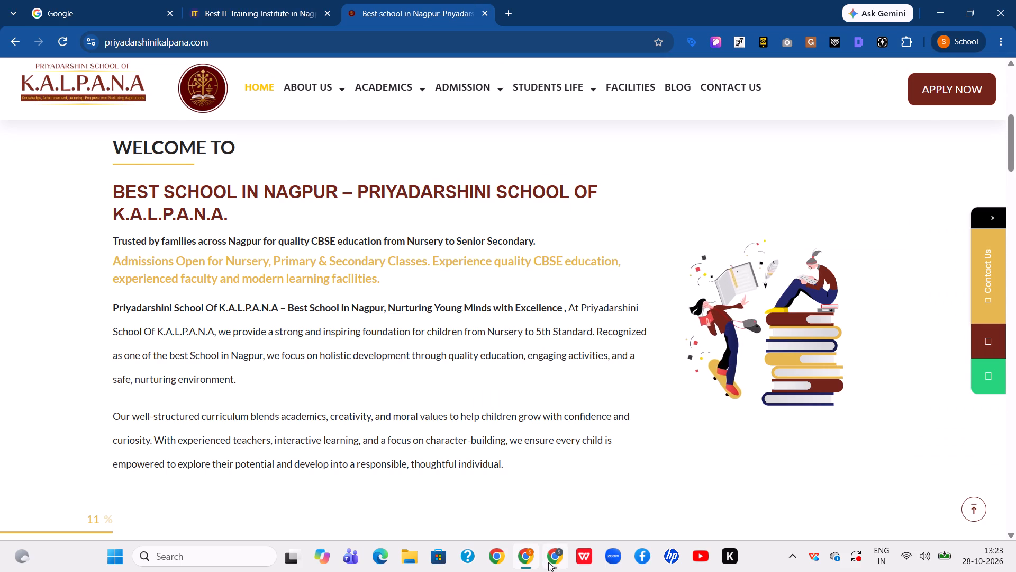
pyautogui.click(548, 562)
pyautogui.hotkey('ctrl', 'v')
pyautogui.press('Return')
pyautogui.press('Return')
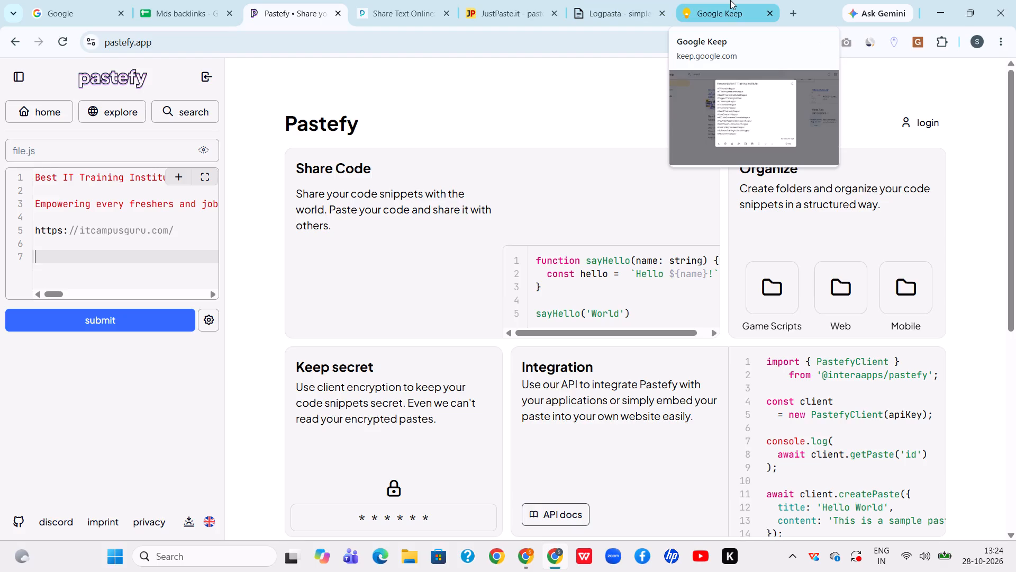
# Copy all hashtags from the Google Keep note "Keywords for IT Training Institute" to the end of the Pastefy paste, closing the list with a period.
pyautogui.click(730, 0)
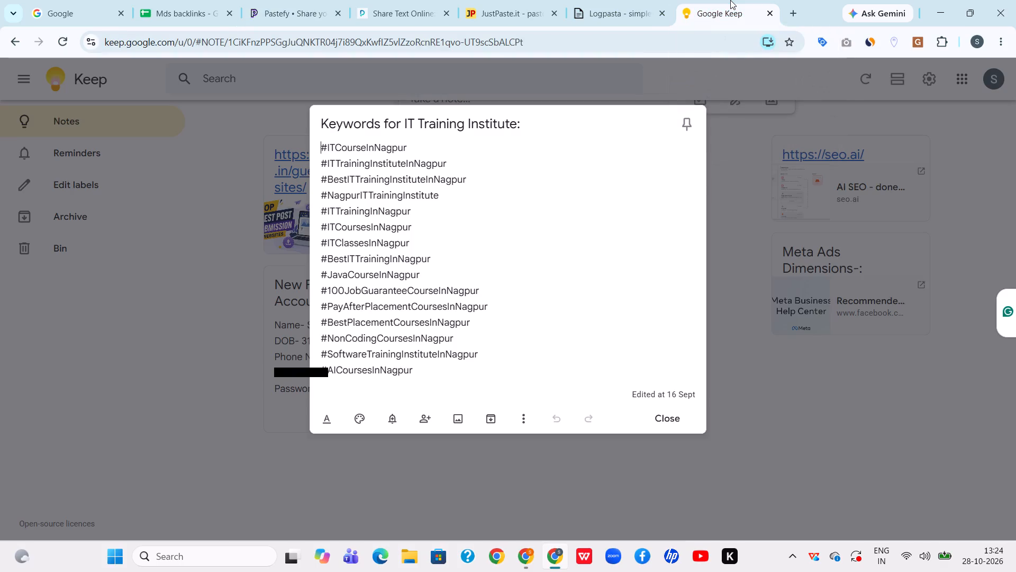
pyautogui.hotkey('ctrl', 'a')
pyautogui.hotkey('ctrl', 'c')
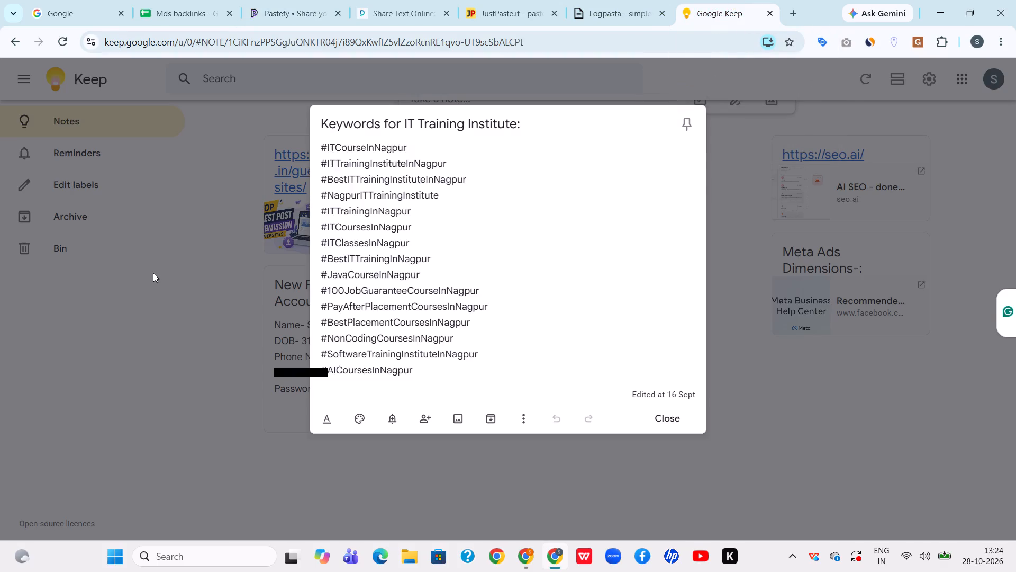
pyautogui.click(153, 273)
pyautogui.click(552, 178)
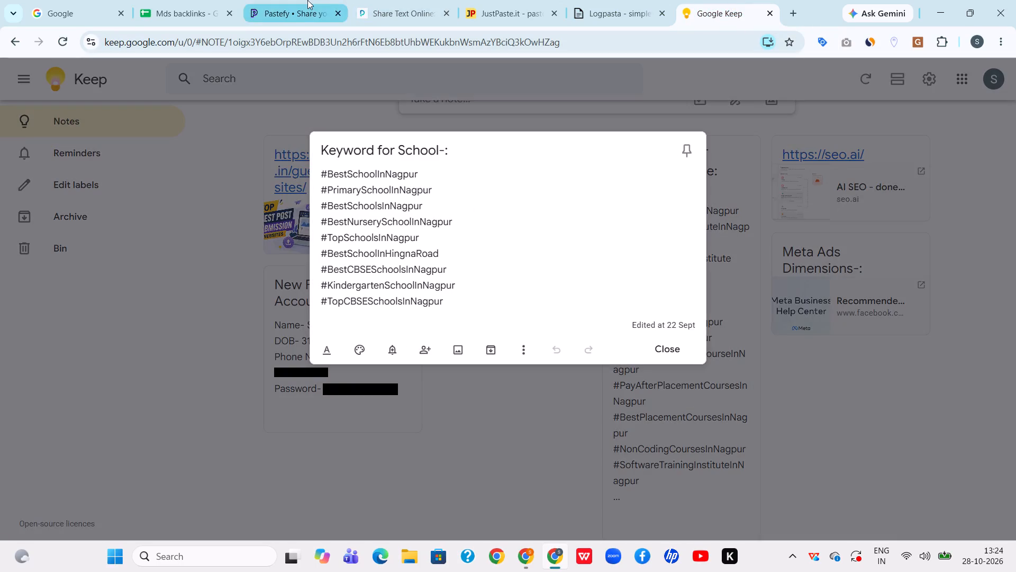
pyautogui.click(307, 0)
pyautogui.hotkey('ctrl', 'v')
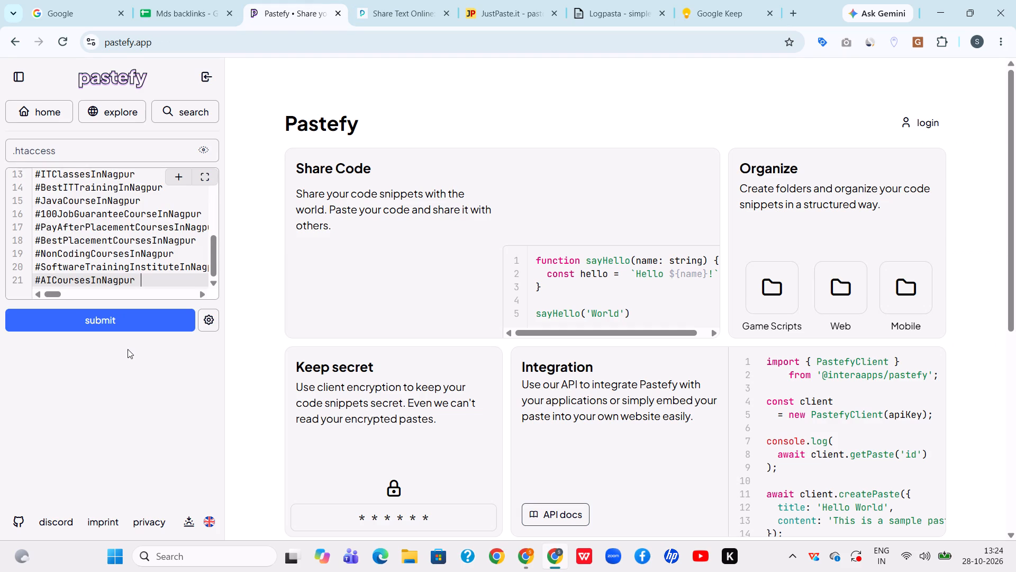
pyautogui.press('BackSpace')
pyautogui.press('.')
# Delete the hashtags #ITCourseInNagpur, #ITTrainingInstituteInNagpur and #ITTrainingInNagpur from the Pastefy paste, keeping the rest of the list without gaps.
pyautogui.scroll(4, 154, 215)
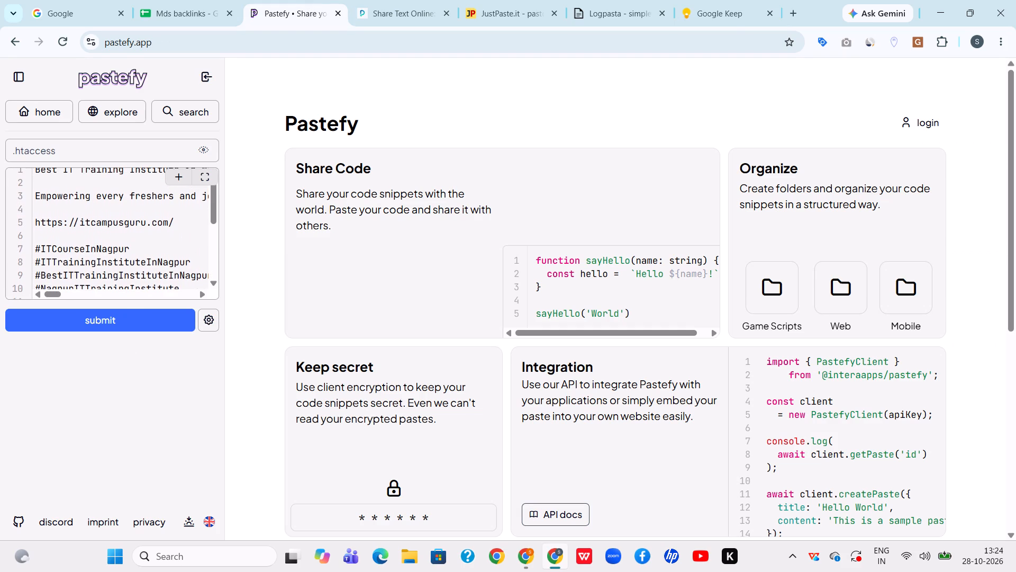
pyautogui.tripleClick(108, 251)
pyautogui.click(108, 251)
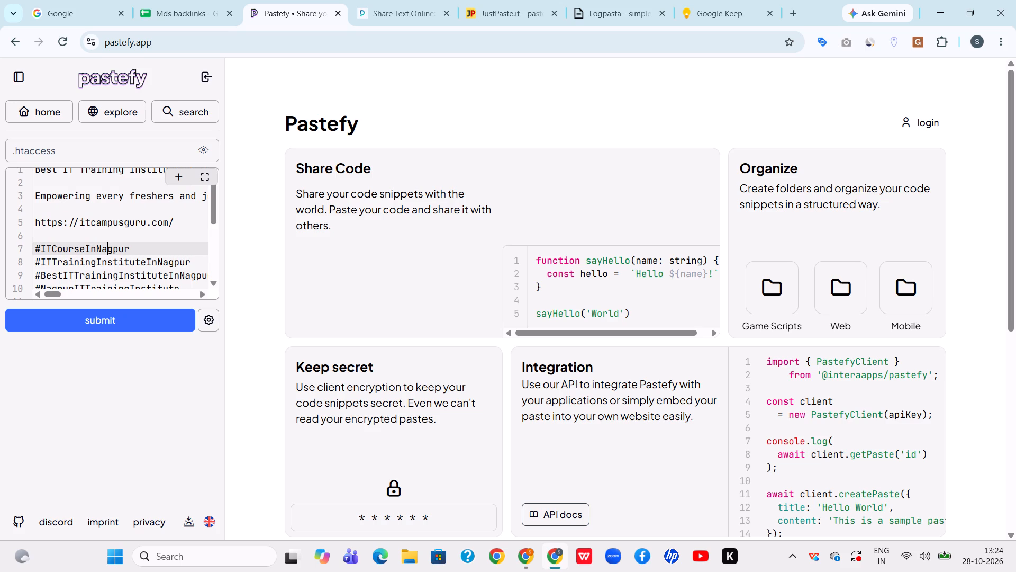
pyautogui.doubleClick(108, 251)
pyautogui.press('BackSpace')
pyautogui.press('BackSpace')
pyautogui.press('BackSpace')
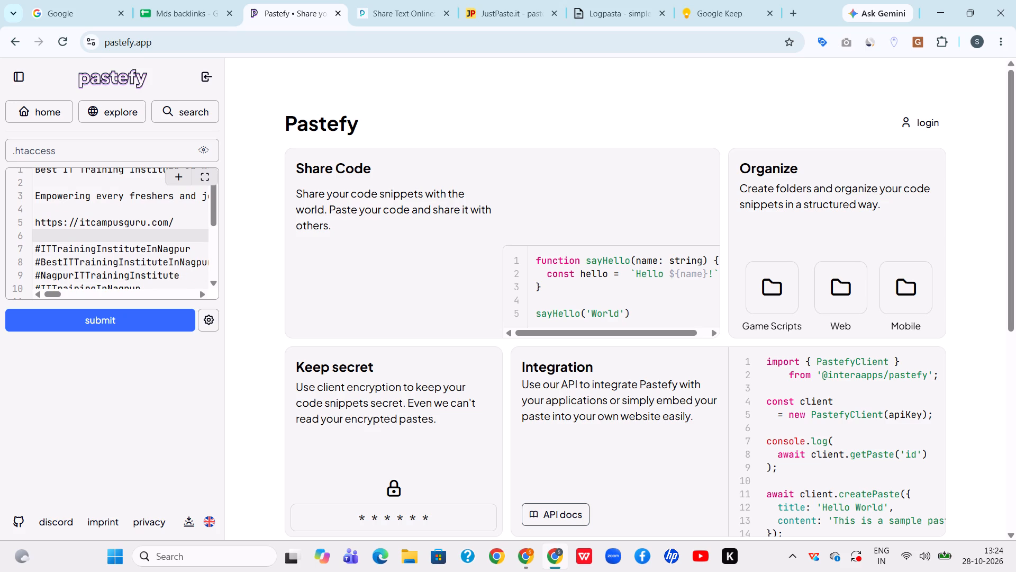
pyautogui.tripleClick(89, 246)
pyautogui.press('BackSpace')
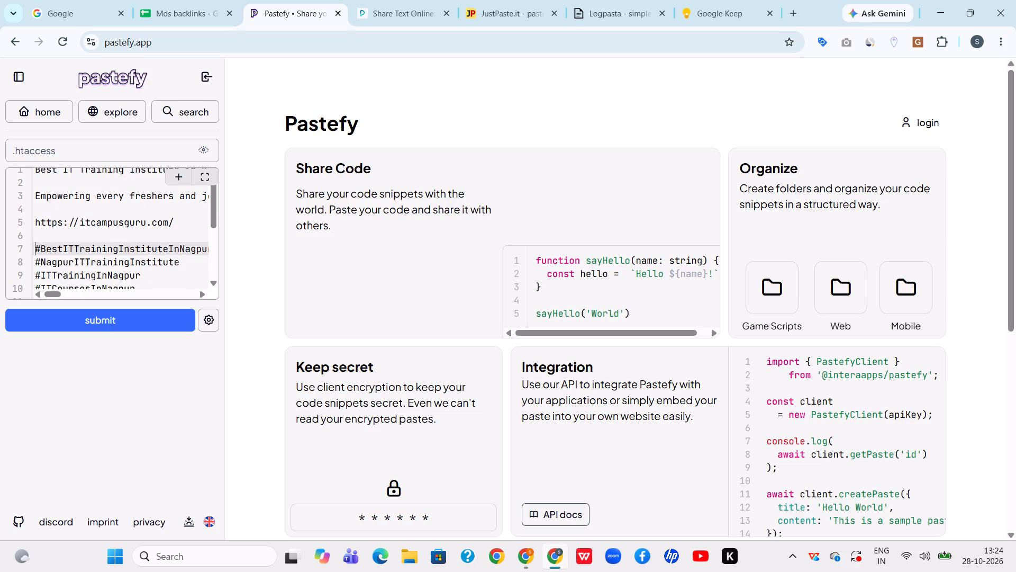
pyautogui.scroll(-1, 86, 257)
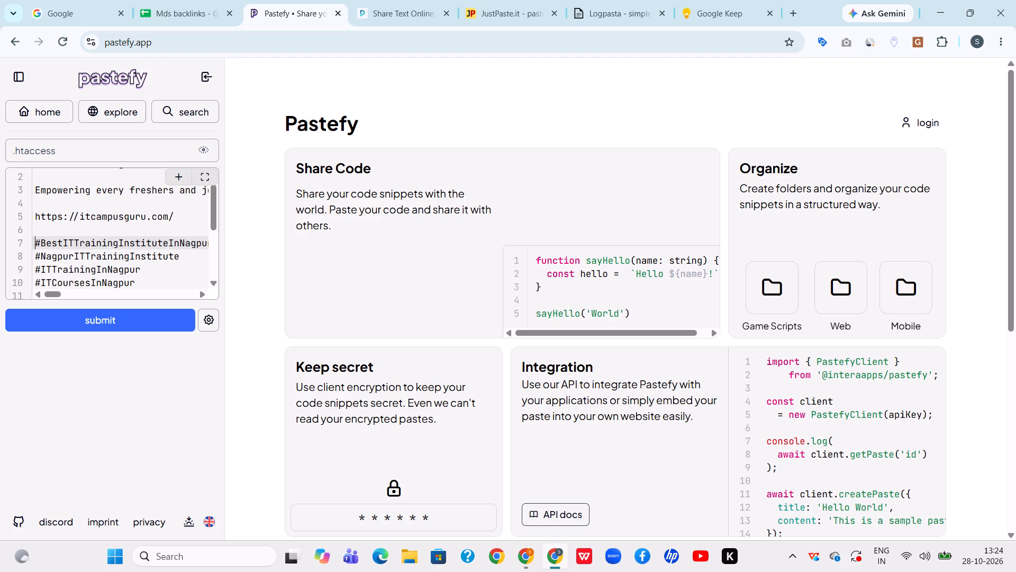
pyautogui.scroll(-2, 86, 257)
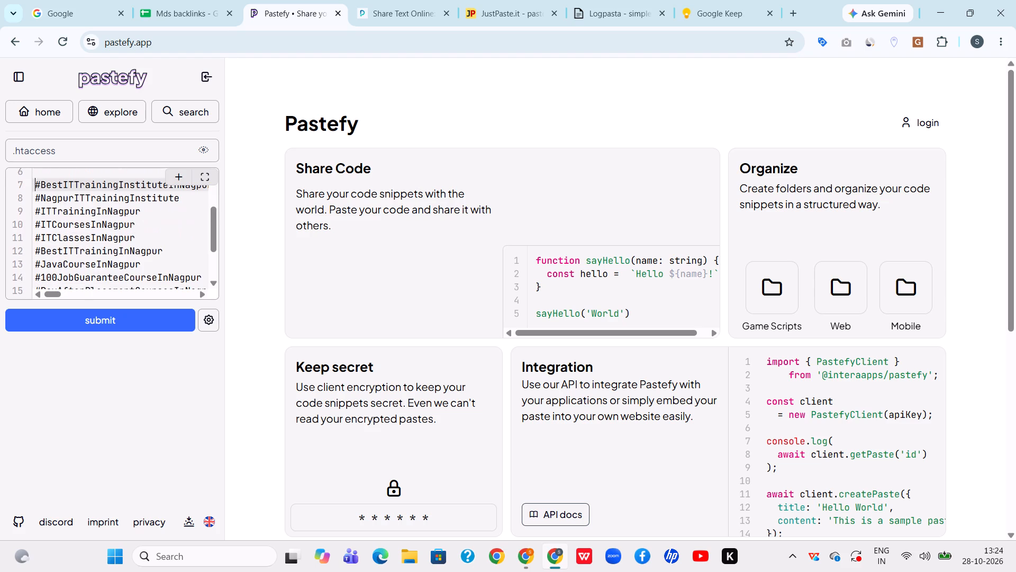
pyautogui.scroll(-1, 93, 274)
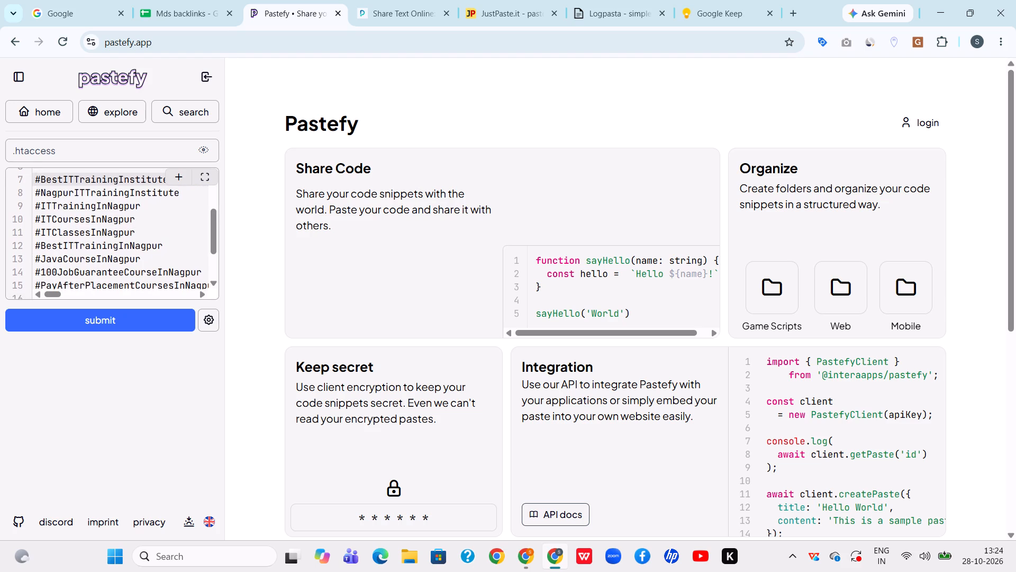
pyautogui.tripleClick(104, 204)
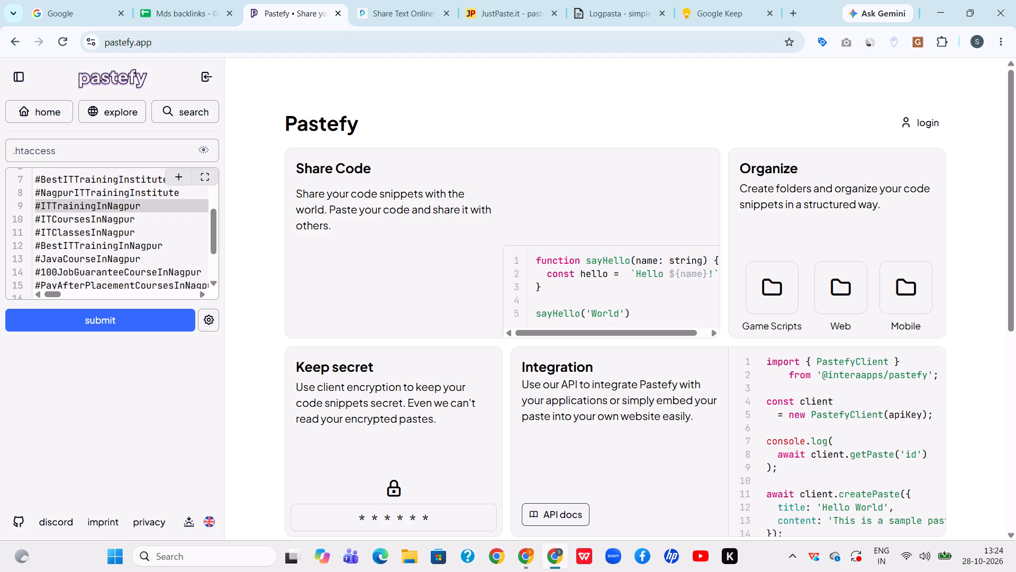
pyautogui.press('BackSpace')
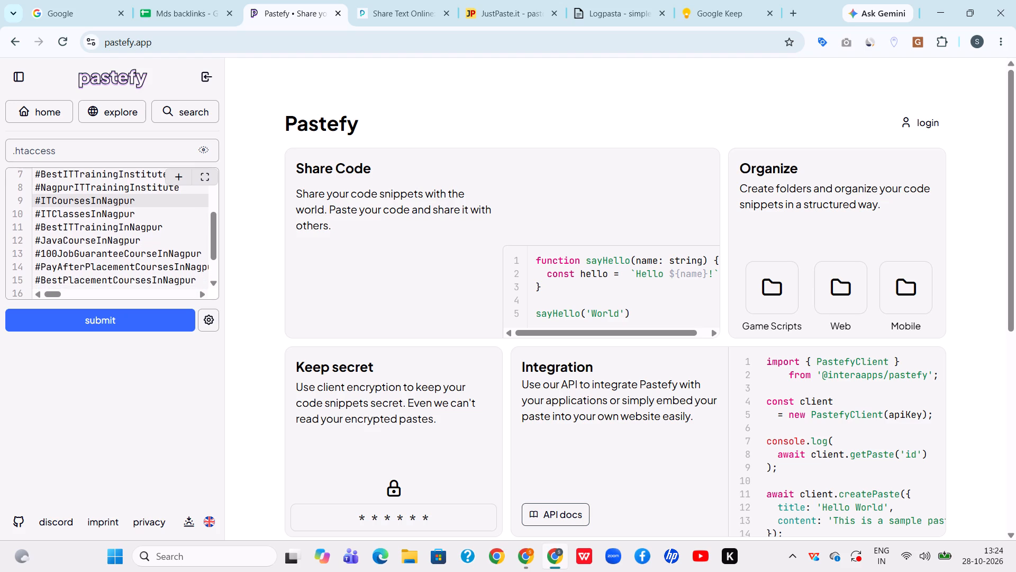
# Submit the IT training institute paste on Pastefy.
pyautogui.scroll(1, 116, 228)
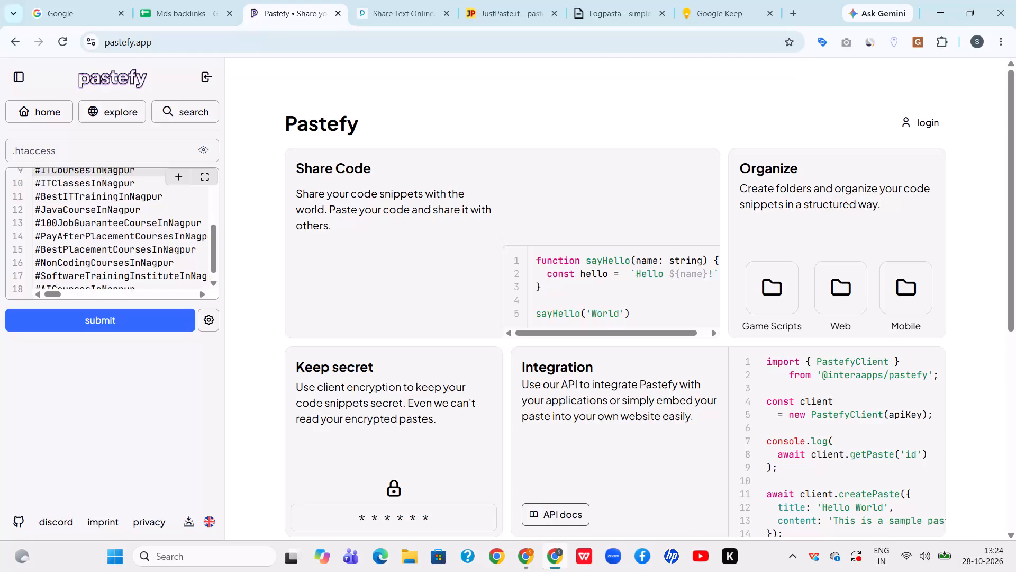
pyautogui.scroll(1, 116, 228)
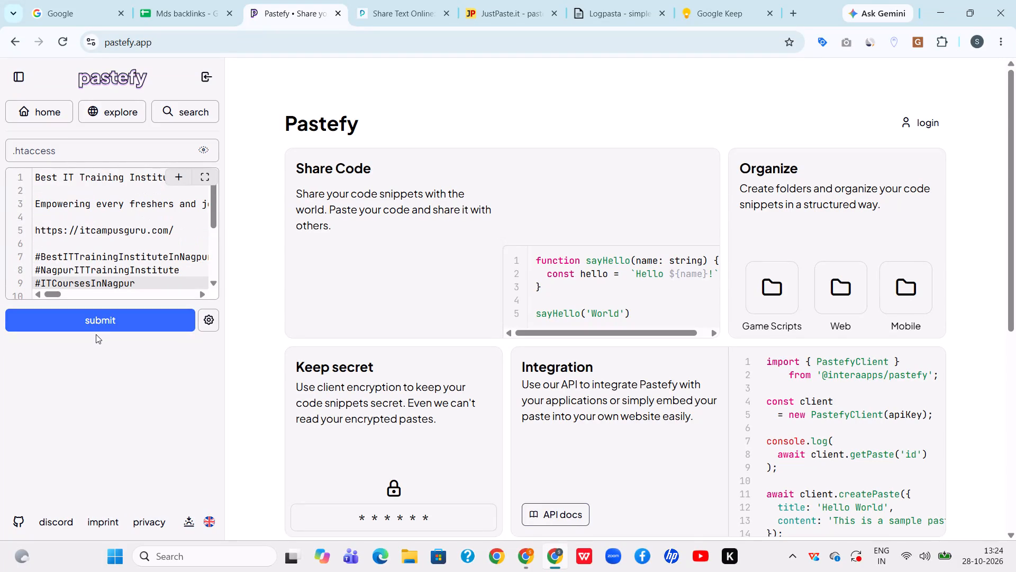
pyautogui.click(96, 334)
pyautogui.click(90, 323)
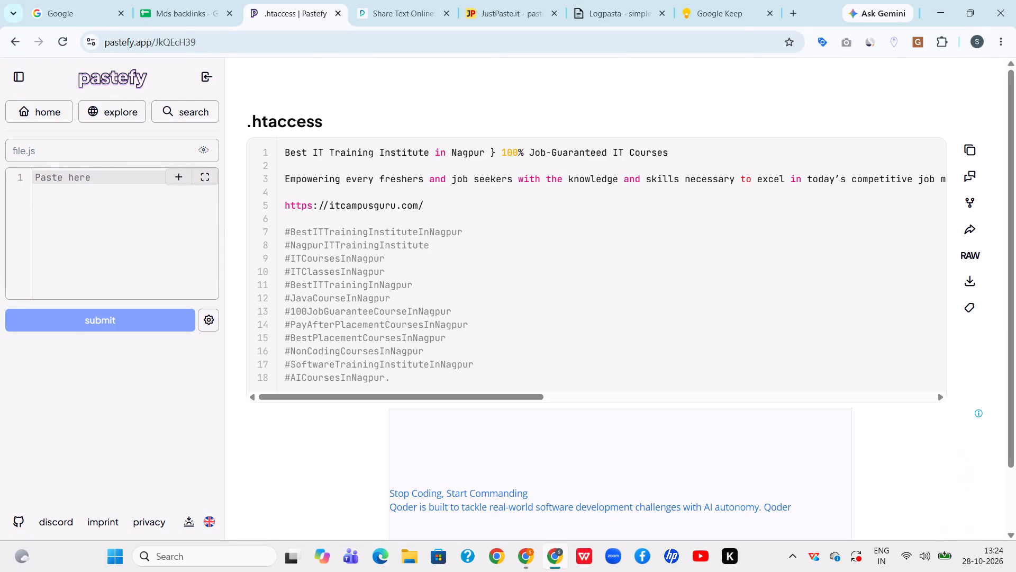
pyautogui.click(393, 208)
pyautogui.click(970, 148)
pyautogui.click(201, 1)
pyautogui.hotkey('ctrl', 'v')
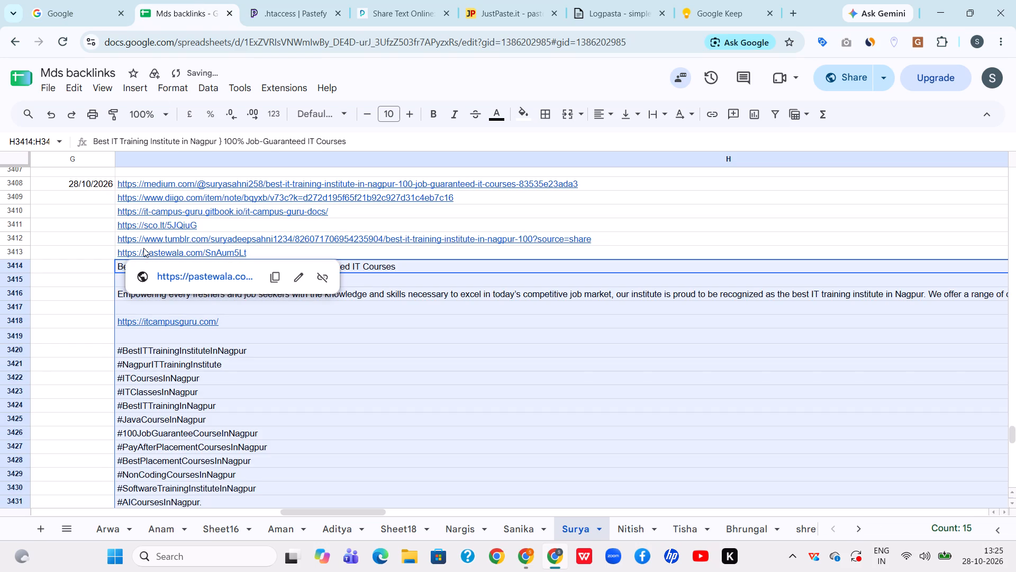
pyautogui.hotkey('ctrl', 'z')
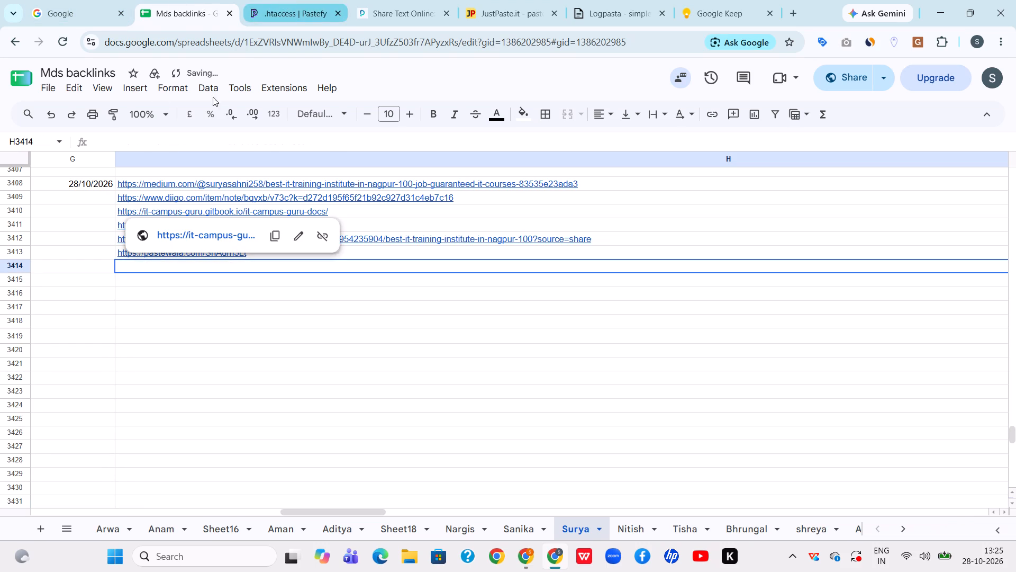
pyautogui.click(264, 0)
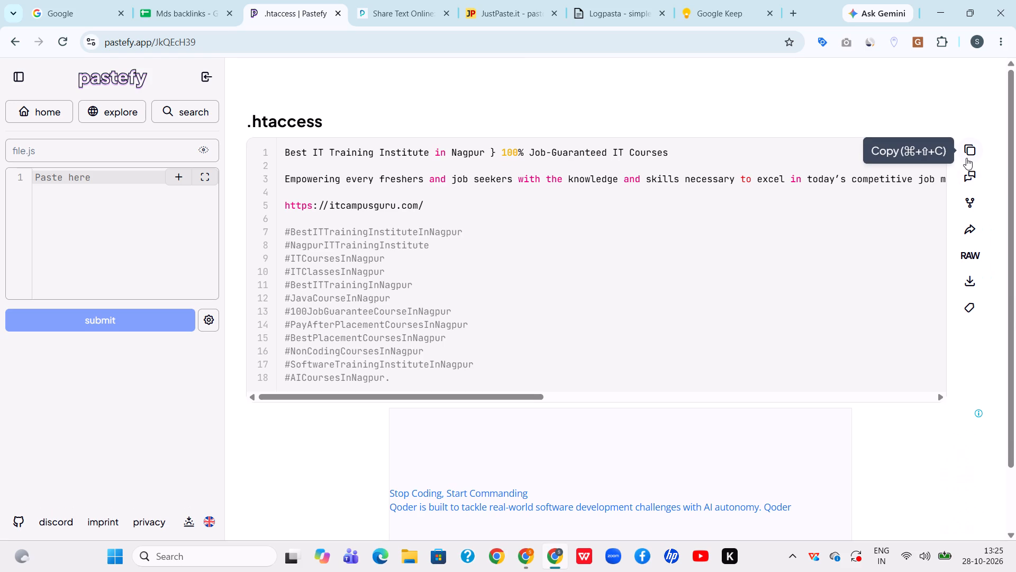
pyautogui.click(453, 44)
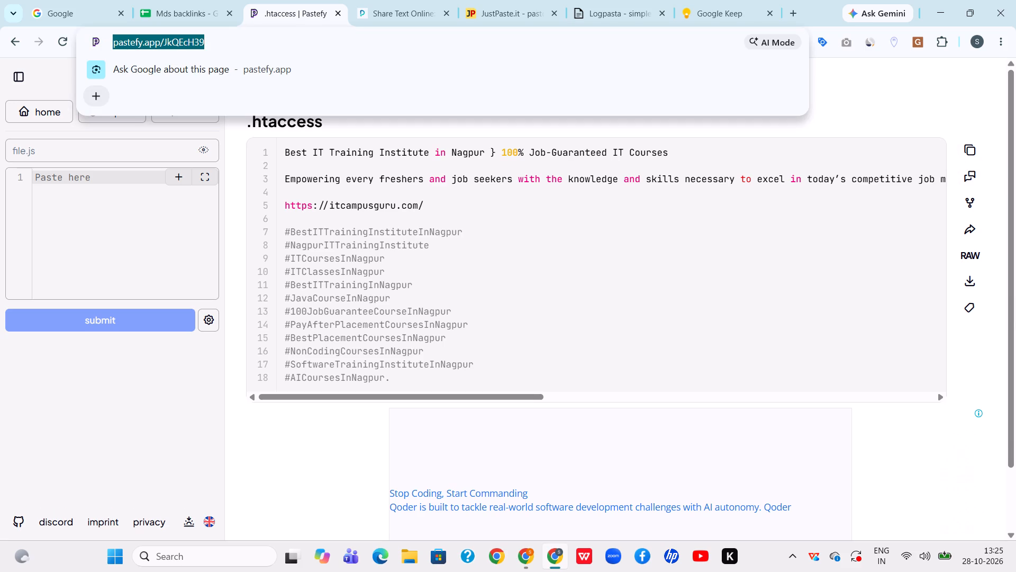
pyautogui.hotkey('ctrl', 'c')
pyautogui.click(201, 0)
pyautogui.hotkey('ctrl', 'v')
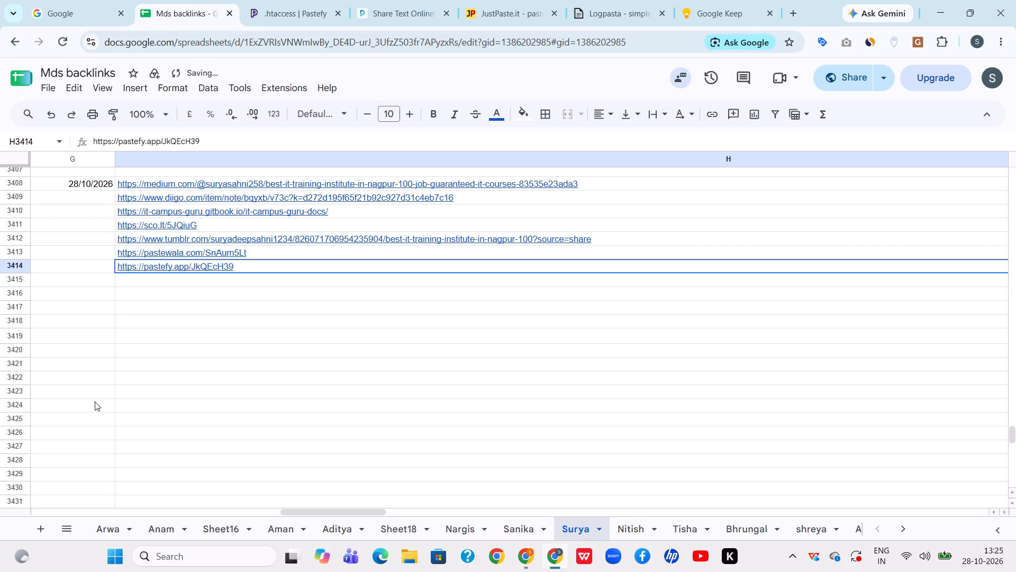
# Select the empty cell D3601 below the Pastewala link in the Priyadarshini School backlink list.
pyautogui.press('Left')
pyautogui.press('Left')
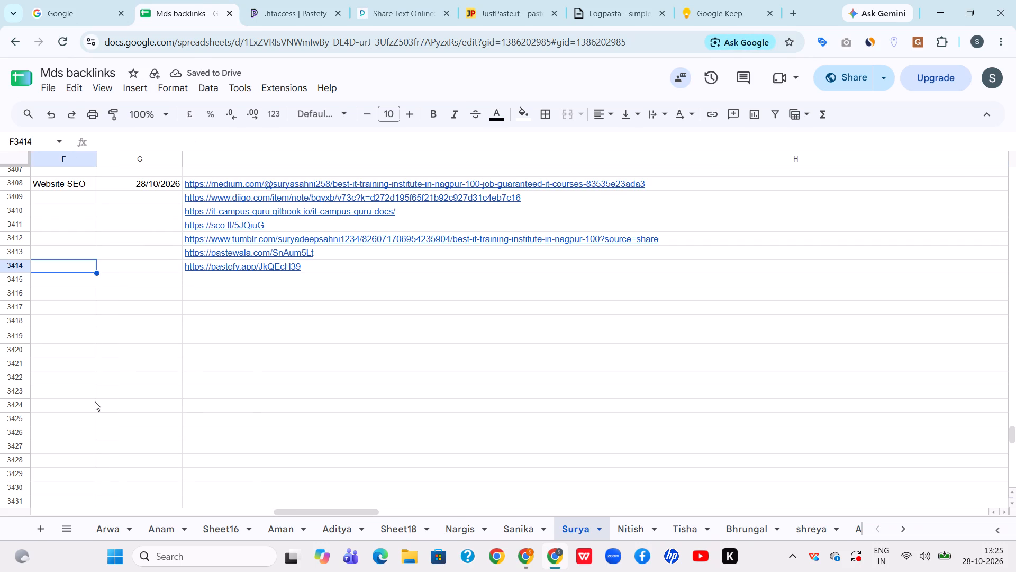
pyautogui.press('Left')
pyautogui.press('Left')
pyautogui.press('Left')
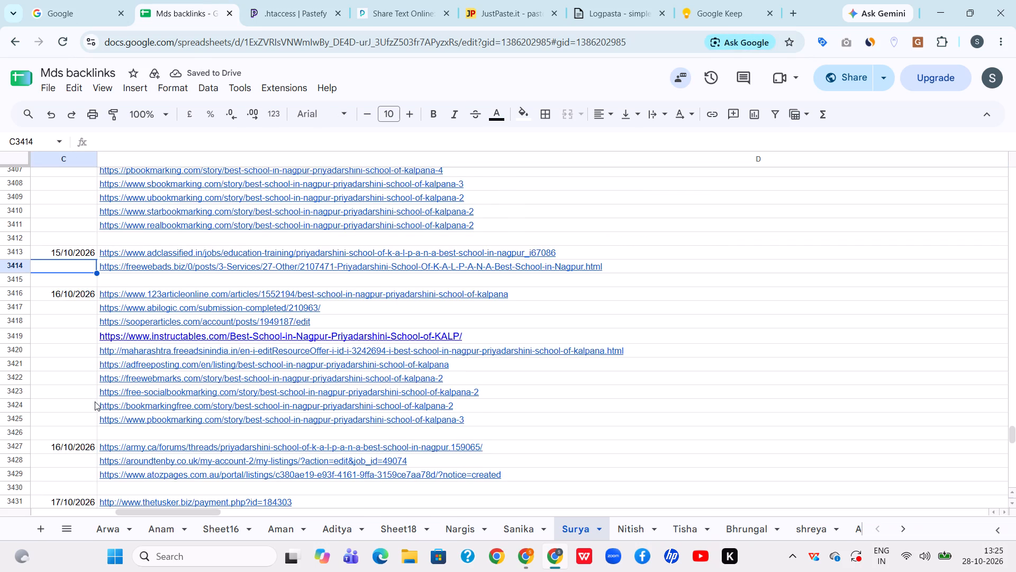
pyautogui.scroll(-17, 95, 401)
pyautogui.scroll(-6, 95, 401)
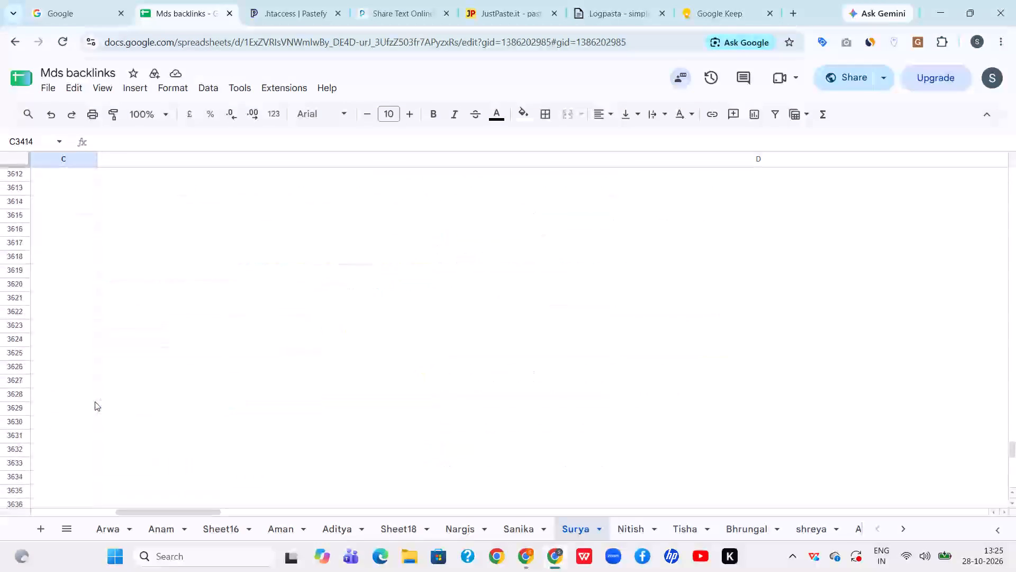
pyautogui.scroll(5, 95, 401)
pyautogui.scroll(-1, 95, 401)
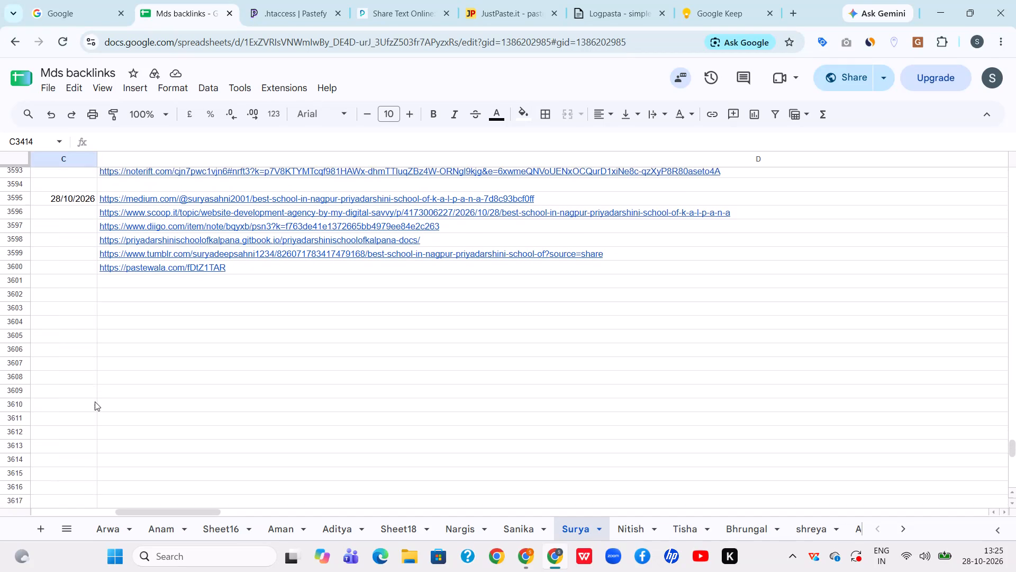
pyautogui.scroll(-1, 95, 401)
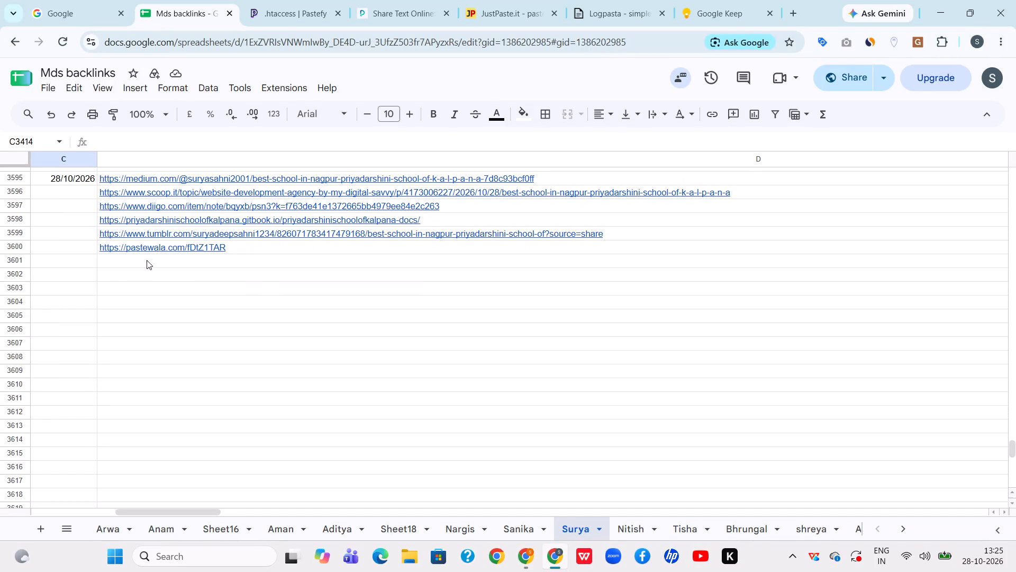
pyautogui.click(147, 260)
# Start a new Pastefy paste with the heading "Best School in Nagpur – Priyadarshini School of K.A.L.P.A.N.A." copied from the school's website, followed by a blank line.
pyautogui.click(274, 1)
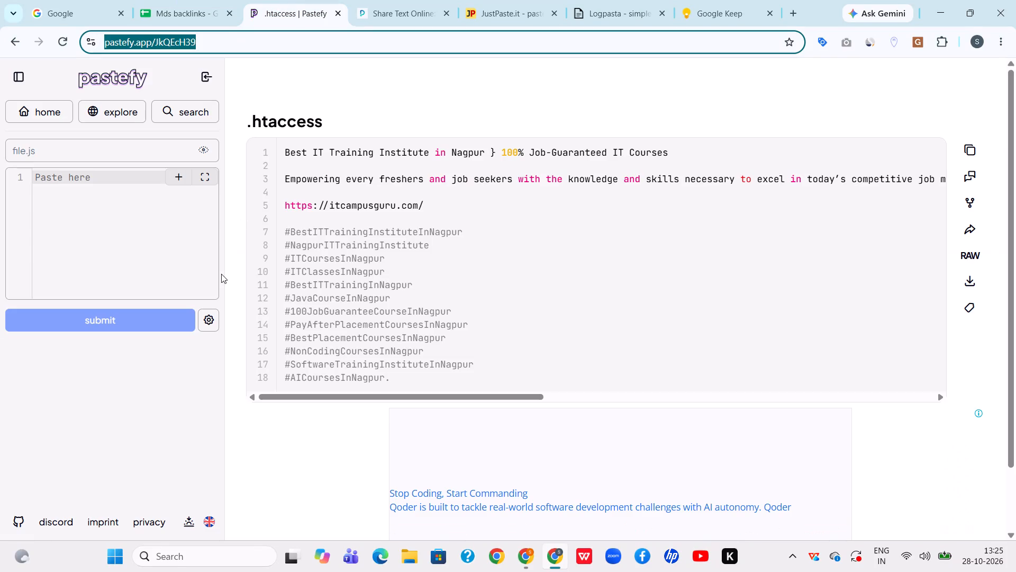
pyautogui.hscroll(7, 173, 264)
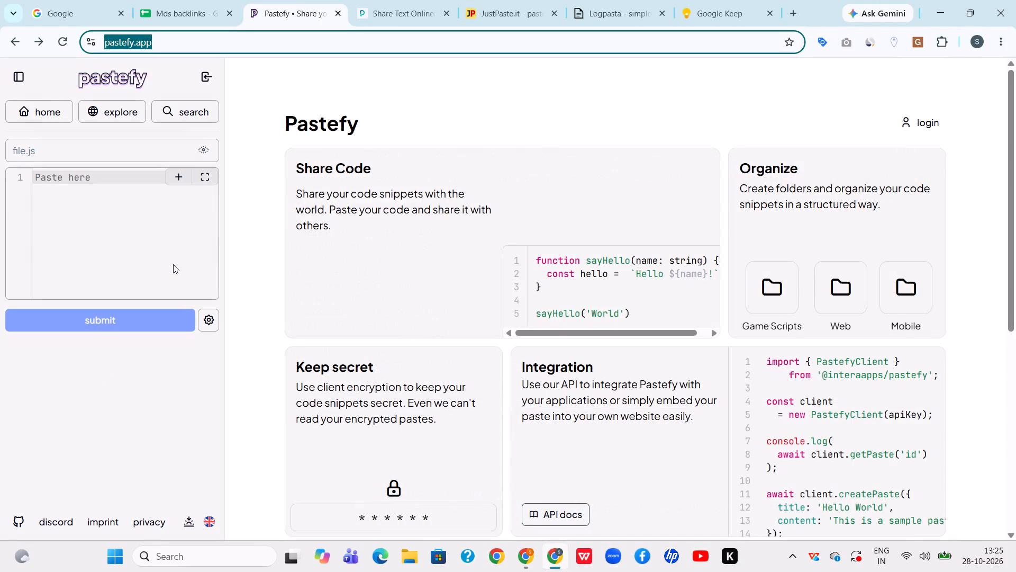
pyautogui.click(115, 174)
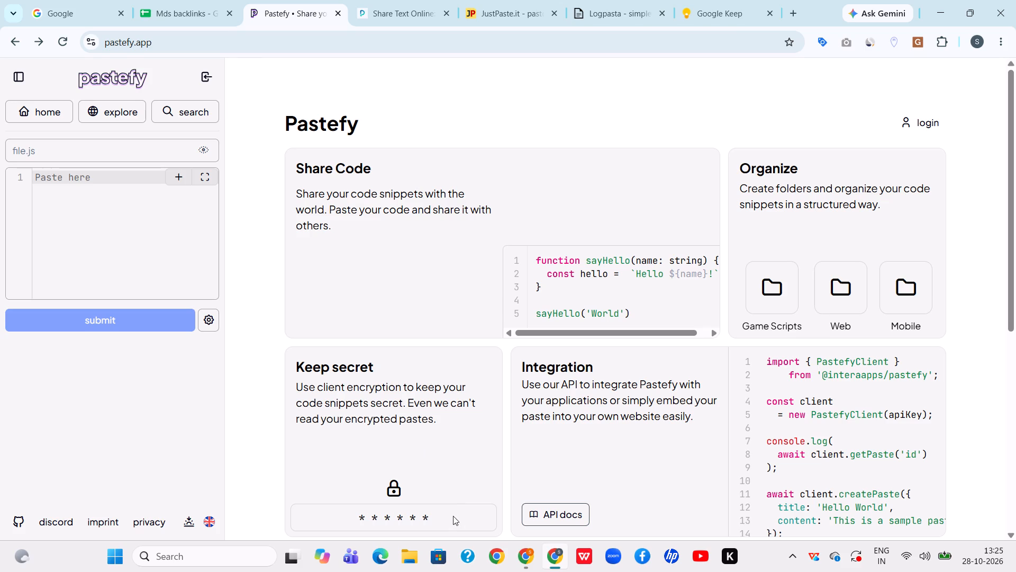
pyautogui.click(534, 571)
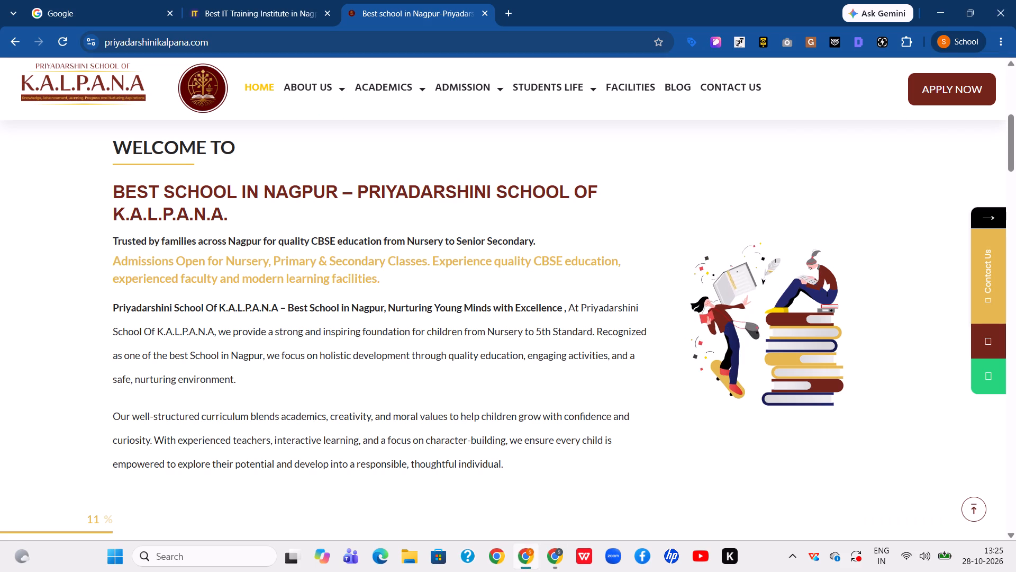
pyautogui.tripleClick(337, 194)
pyautogui.tripleClick(337, 194)
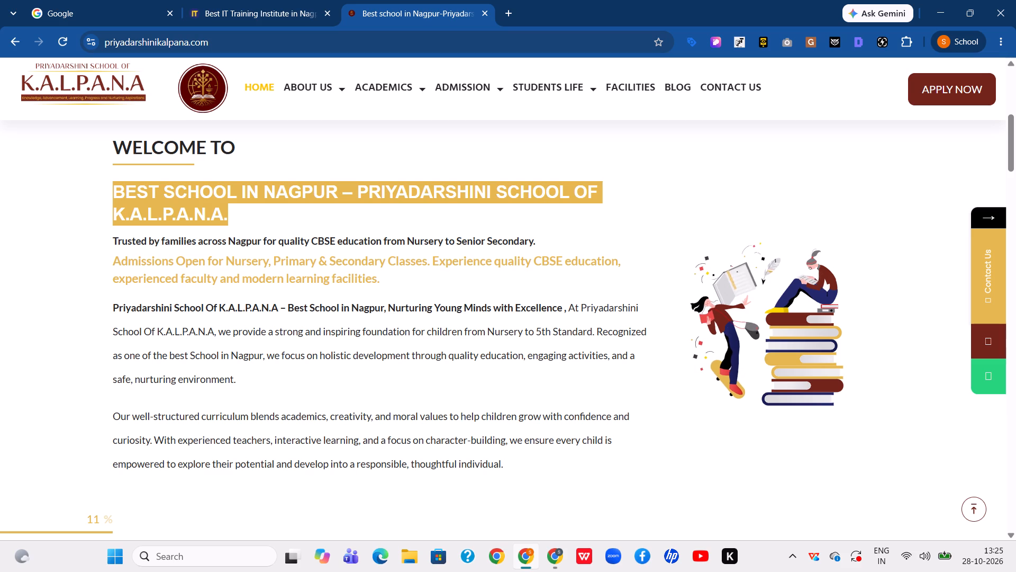
pyautogui.hotkey('ctrl', 'c')
pyautogui.click(337, 194)
pyautogui.doubleClick(301, 421)
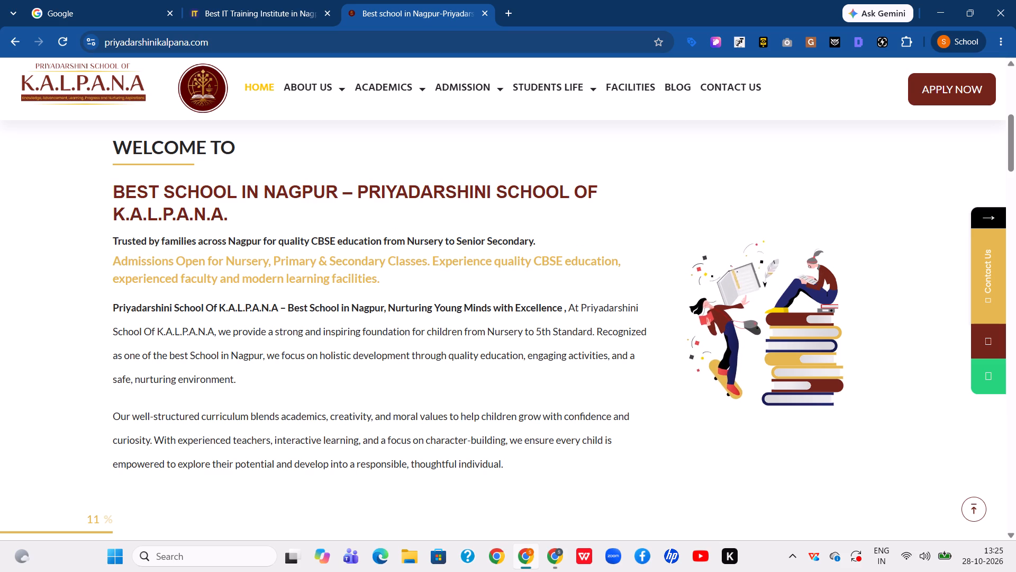
pyautogui.moveTo(301, 421); pyautogui.dragTo(251, 342)
pyautogui.click(556, 561)
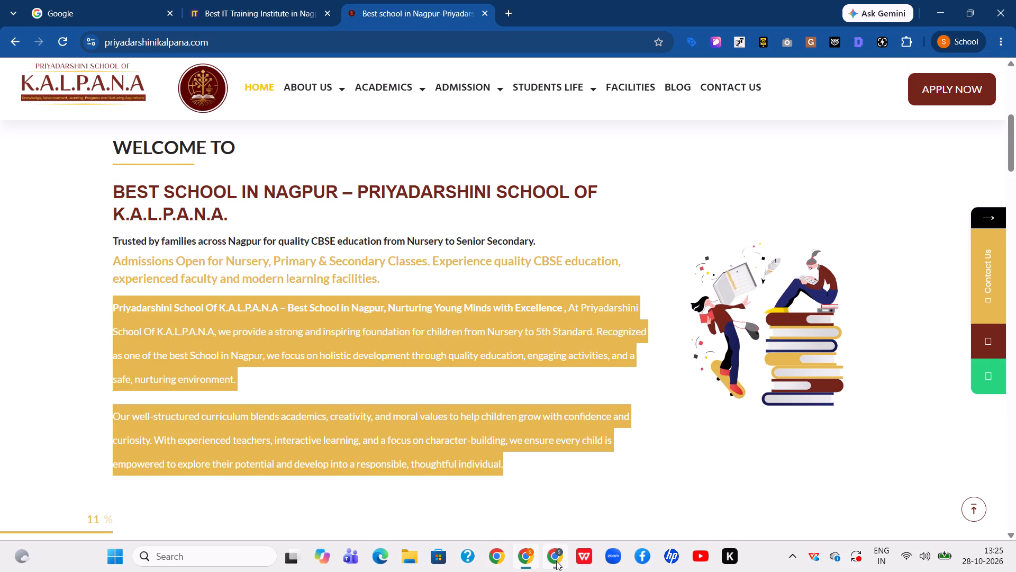
pyautogui.hotkey('ctrl', 'v')
pyautogui.press('Return')
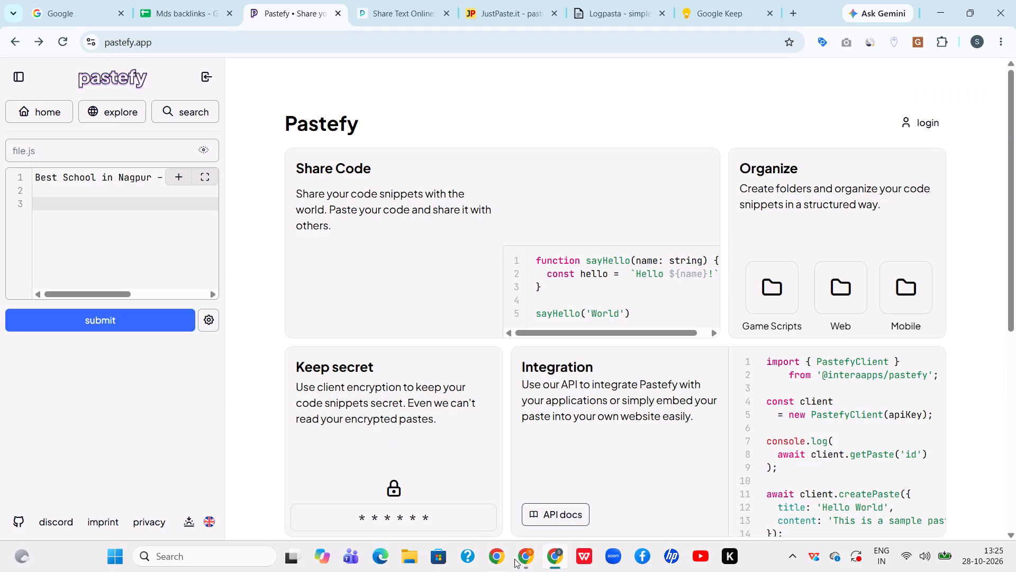
# Copy the two introductory paragraphs below the welcome heading on the Priyadarshini School website.
pyautogui.click(532, 566)
pyautogui.hotkey('ctrl', 'c')
pyautogui.click(390, 336)
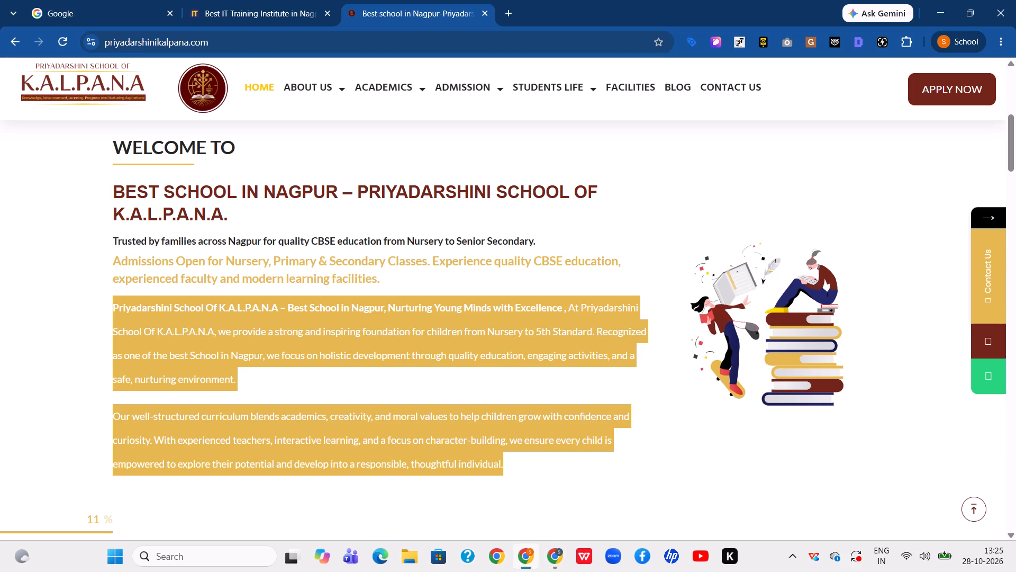
# Paste the two copied introductory paragraphs into the Pastefy paste below the Priyadarshini School heading.
pyautogui.click(231, 40)
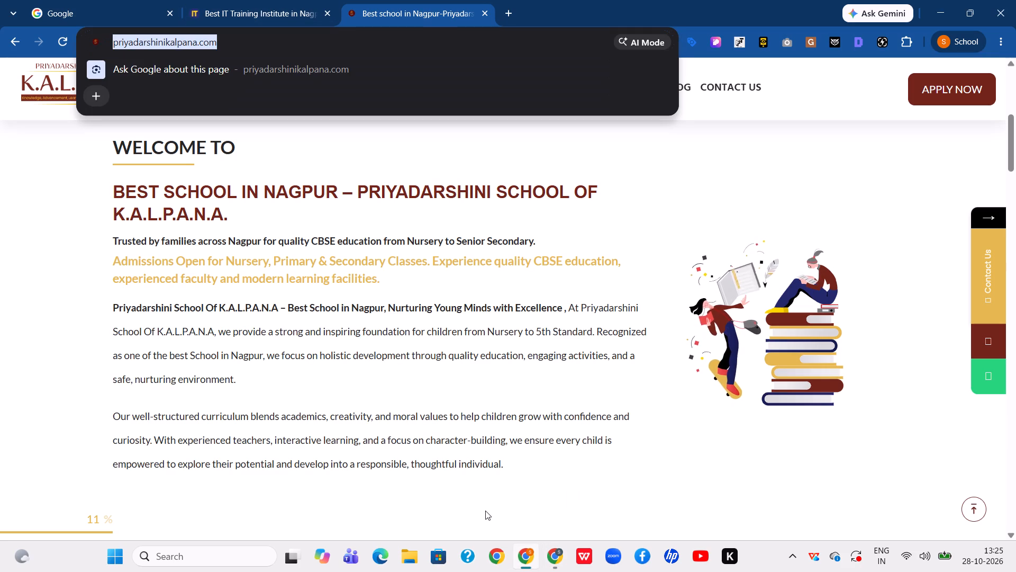
pyautogui.click(548, 571)
pyautogui.hotkey('ctrl', 'v')
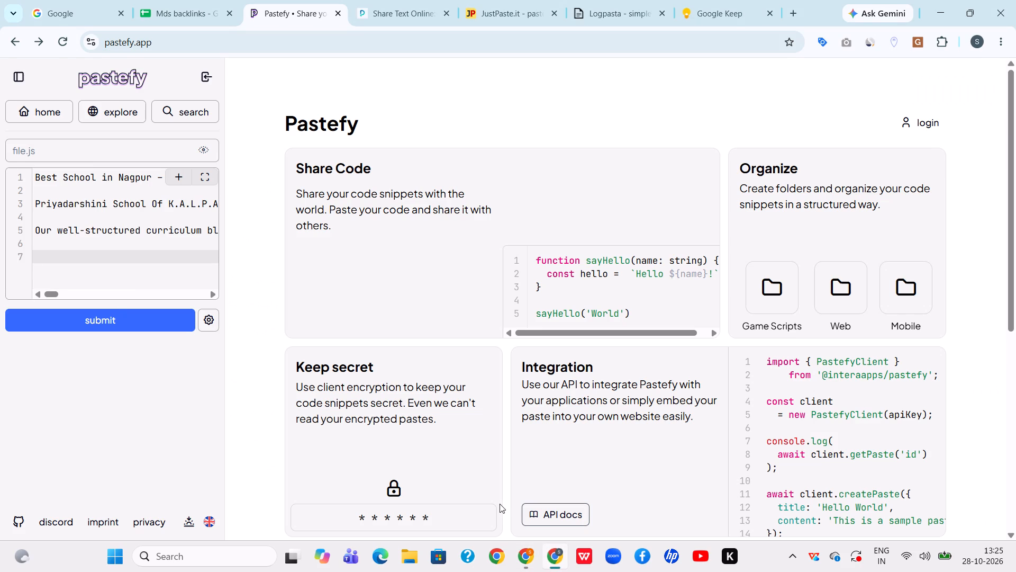
pyautogui.click(529, 564)
pyautogui.hotkey('ctrl', 'c')
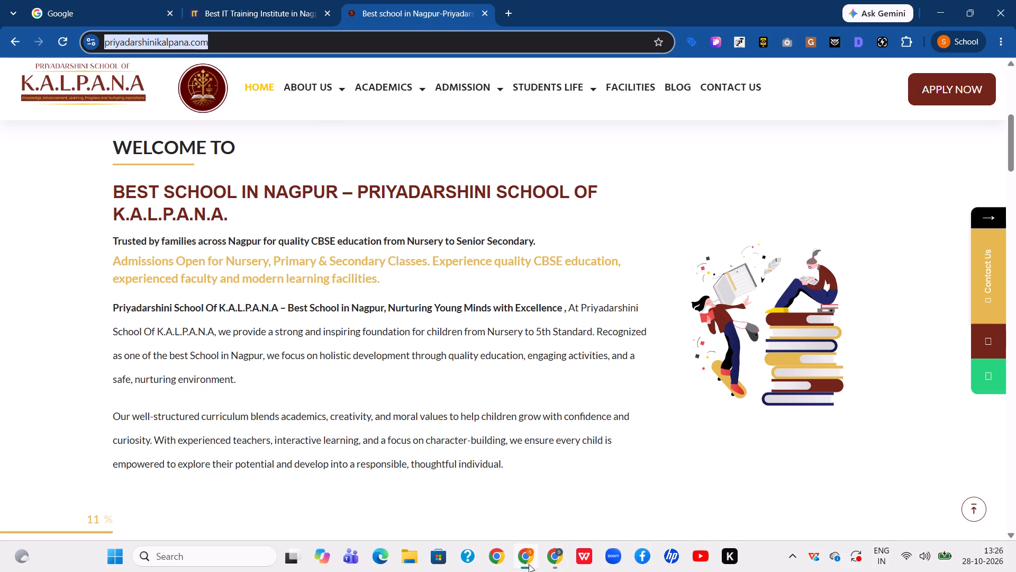
pyautogui.click(362, 364)
pyautogui.click(249, 0)
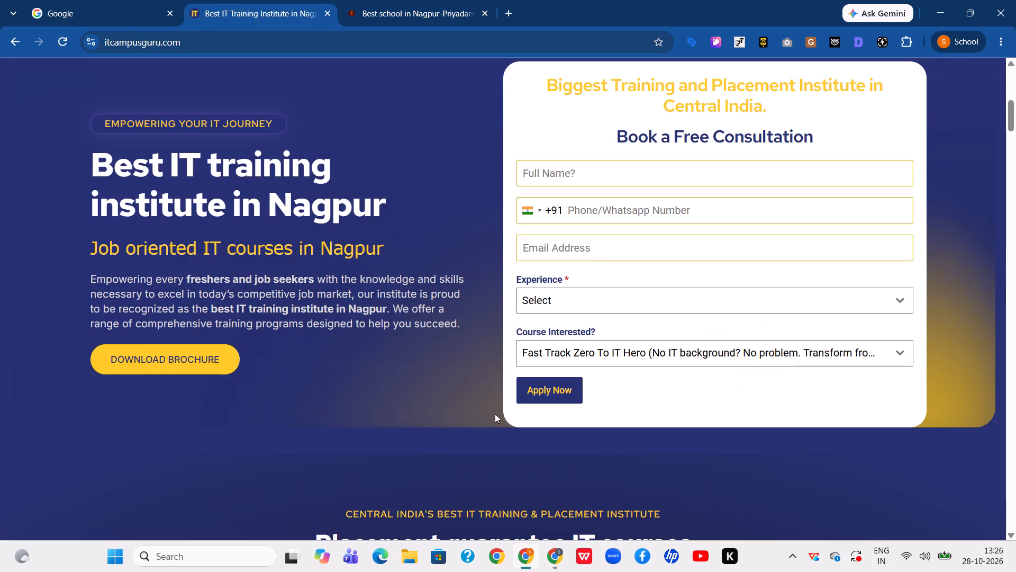
pyautogui.click(560, 571)
pyautogui.hotkey('ctrl', 'v')
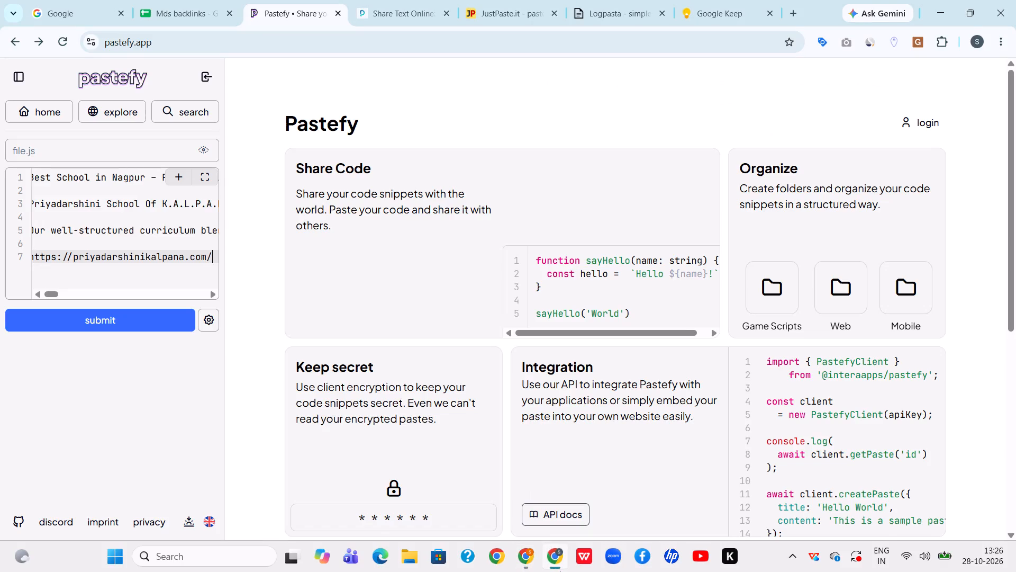
pyautogui.press('Return')
pyautogui.press('Return')
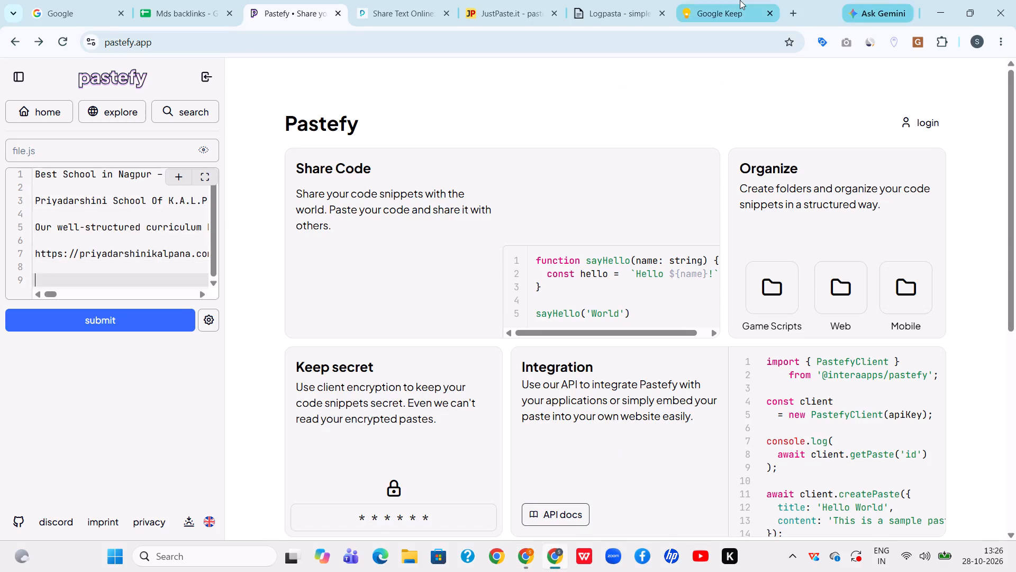
# Append the hashtags from the "Keyword for School" note in Google Keep to the Pastefy paste and publish it.
pyautogui.click(740, 0)
pyautogui.hotkey('ctrl', 'a')
pyautogui.hotkey('ctrl', 'c')
pyautogui.doubleClick(757, 204)
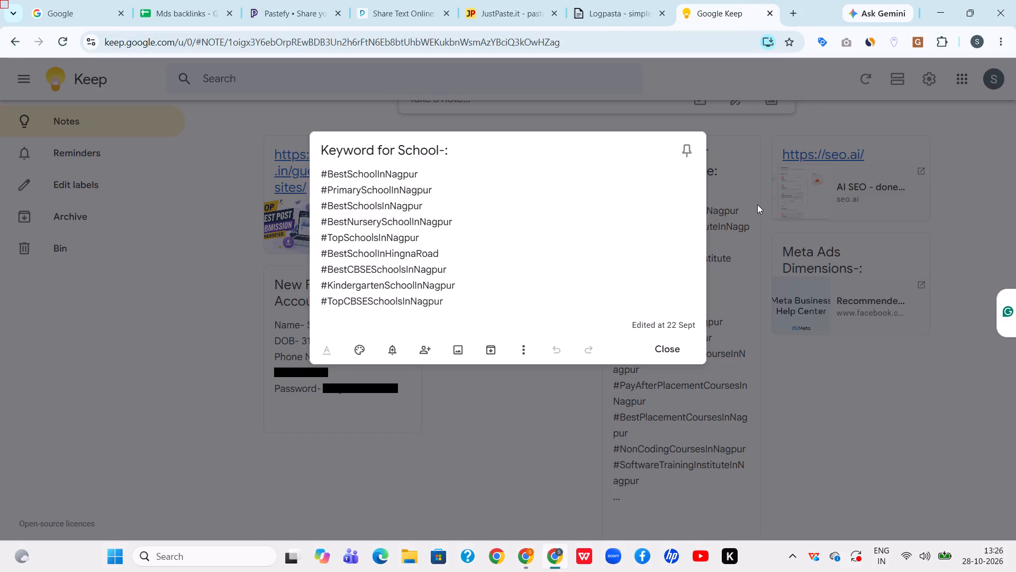
pyautogui.click(757, 204)
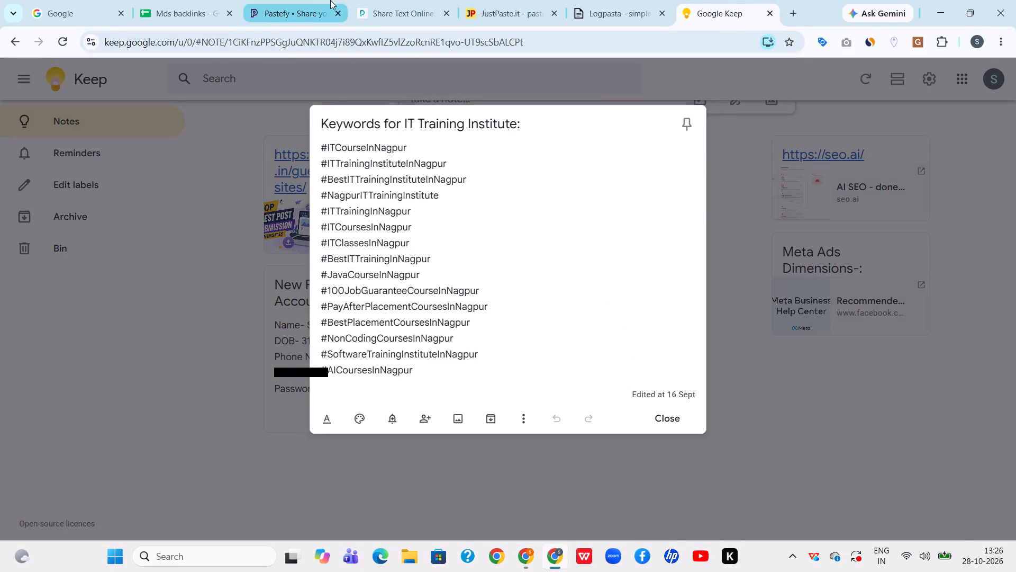
pyautogui.click(330, 0)
pyautogui.hotkey('ctrl', 'v')
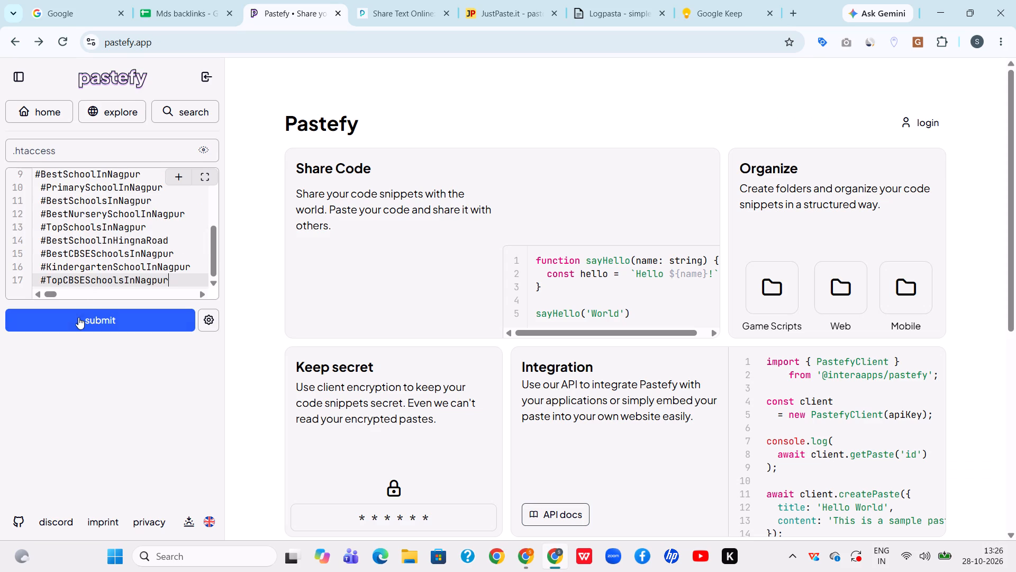
pyautogui.click(78, 317)
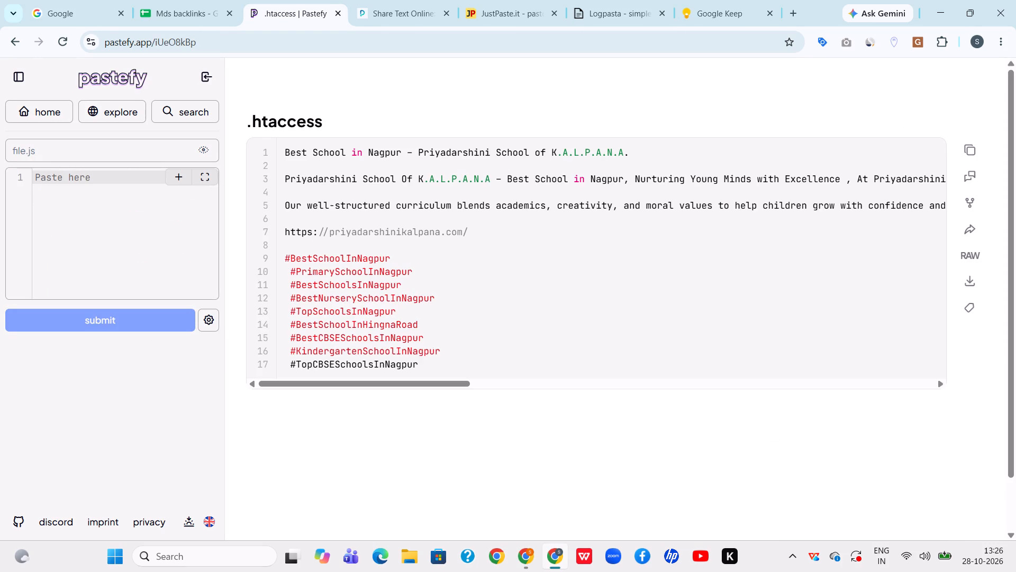
pyautogui.click(250, 40)
pyautogui.hotkey('ctrl', 'c')
pyautogui.click(152, 0)
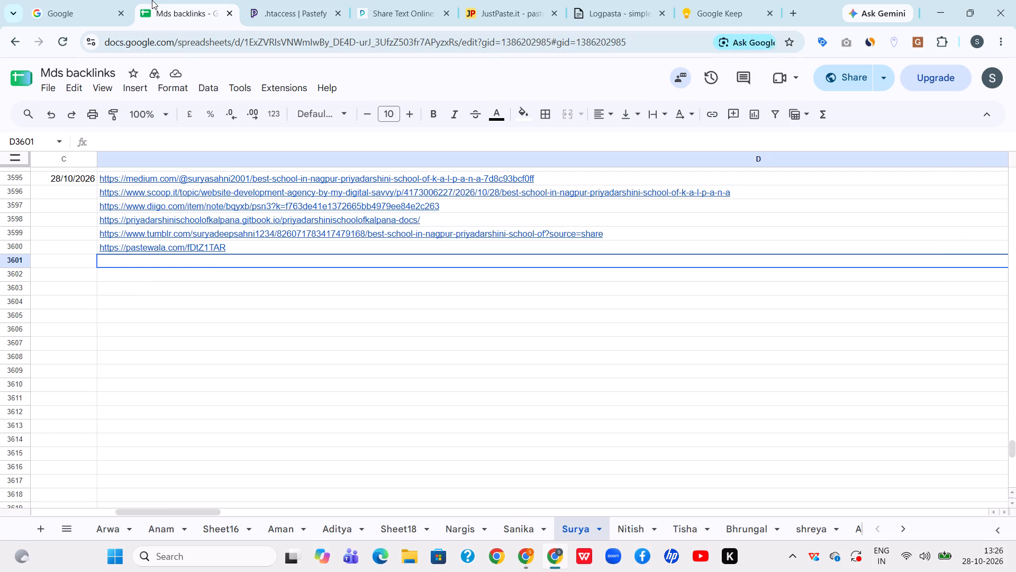
pyautogui.hotkey('ctrl', 'v')
pyautogui.press('Right')
pyautogui.press('Left')
pyautogui.press('Left')
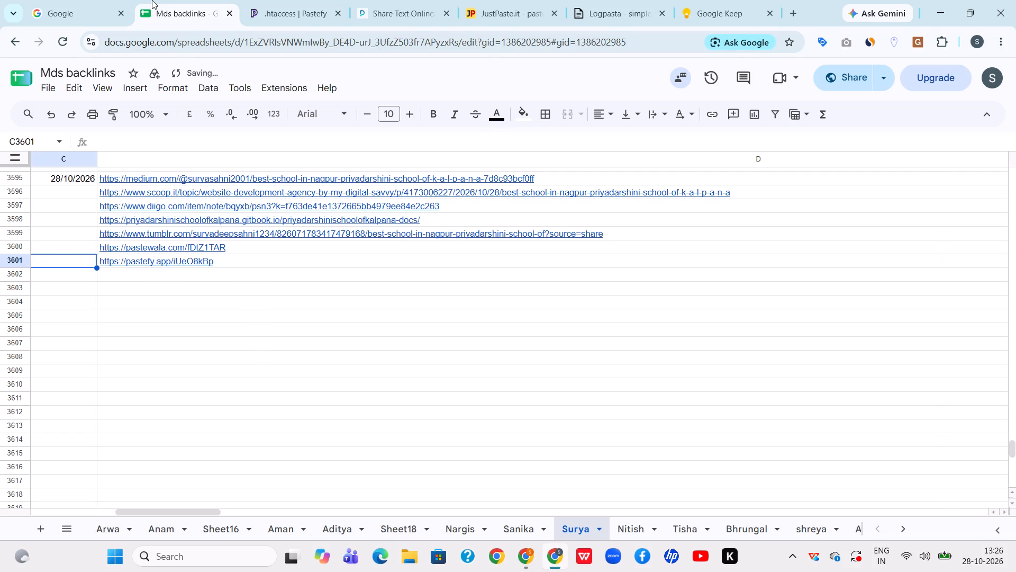
# Select the empty cell H3415 below the Pastefy link in the IT training institute backlink list.
pyautogui.press('Right')
pyautogui.press('Right')
pyautogui.press('Right')
pyautogui.press('Right')
pyautogui.press('Right')
pyautogui.scroll(5, 184, 280)
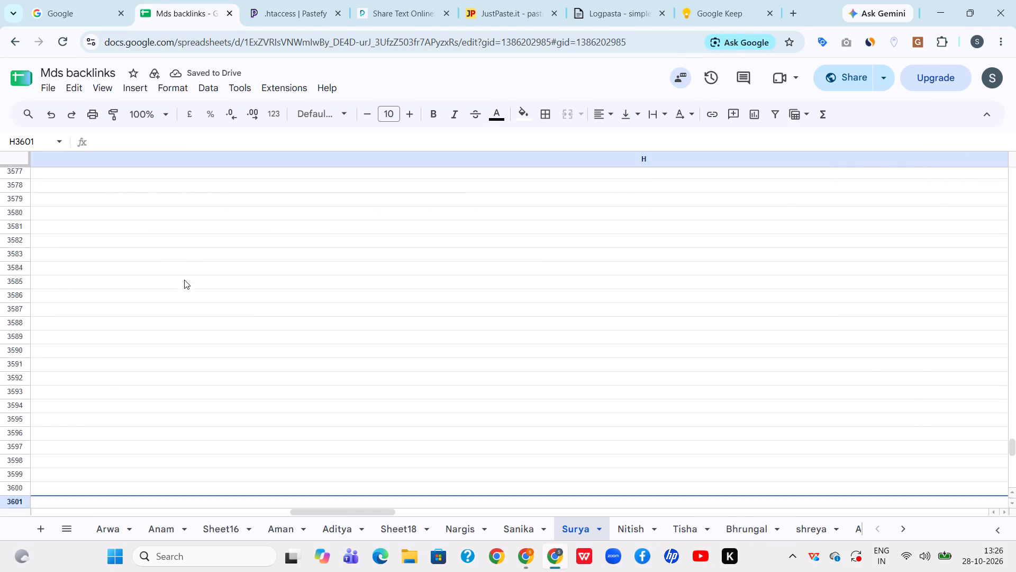
pyautogui.scroll(9, 184, 280)
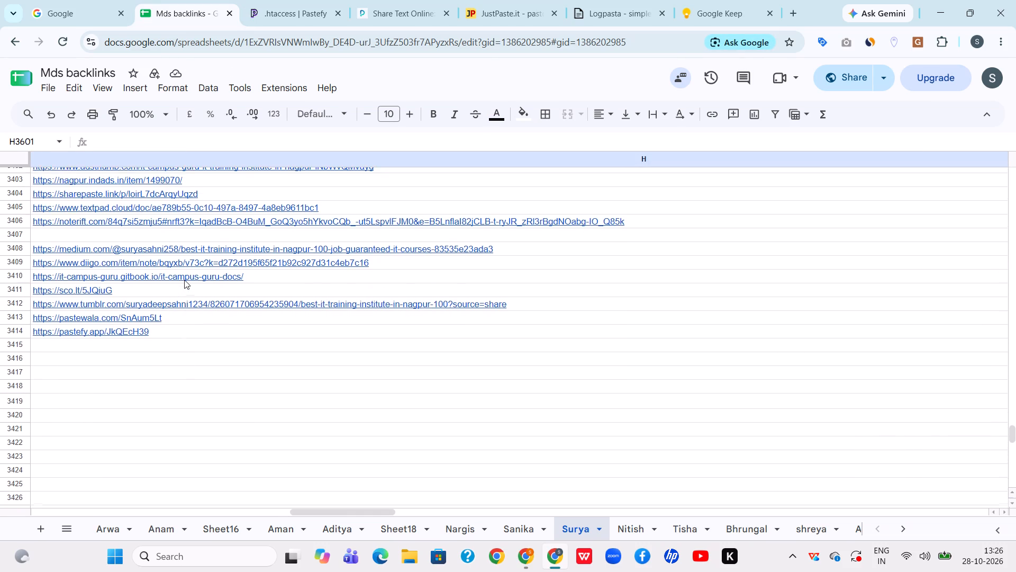
pyautogui.hscroll(1, 184, 280)
pyautogui.scroll(-1, 184, 280)
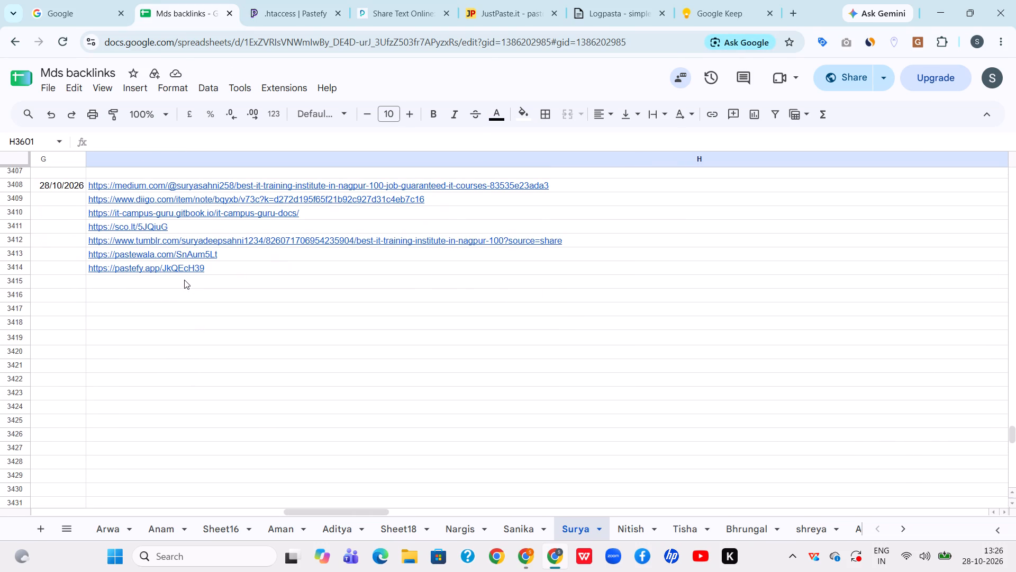
pyautogui.click(152, 284)
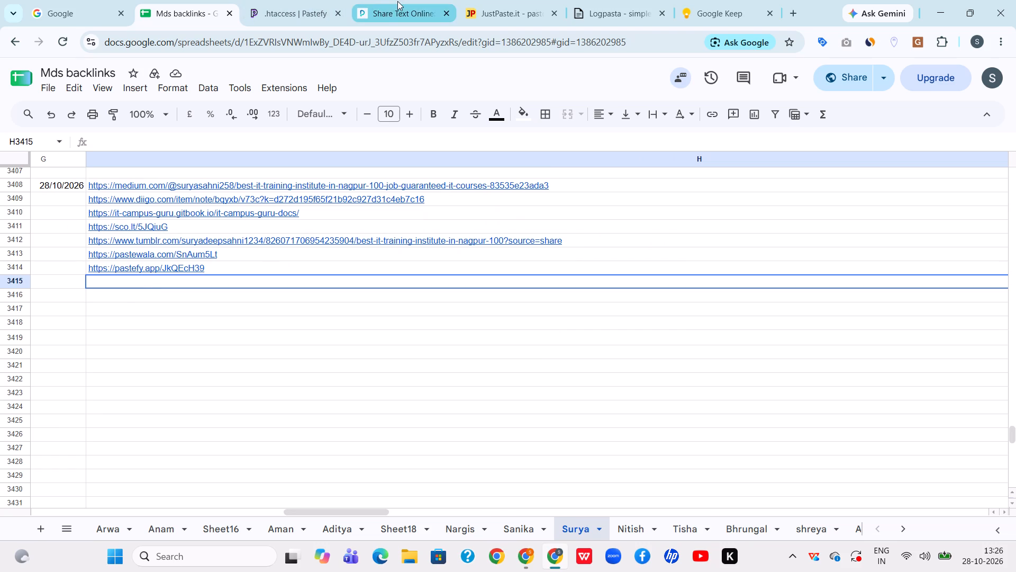
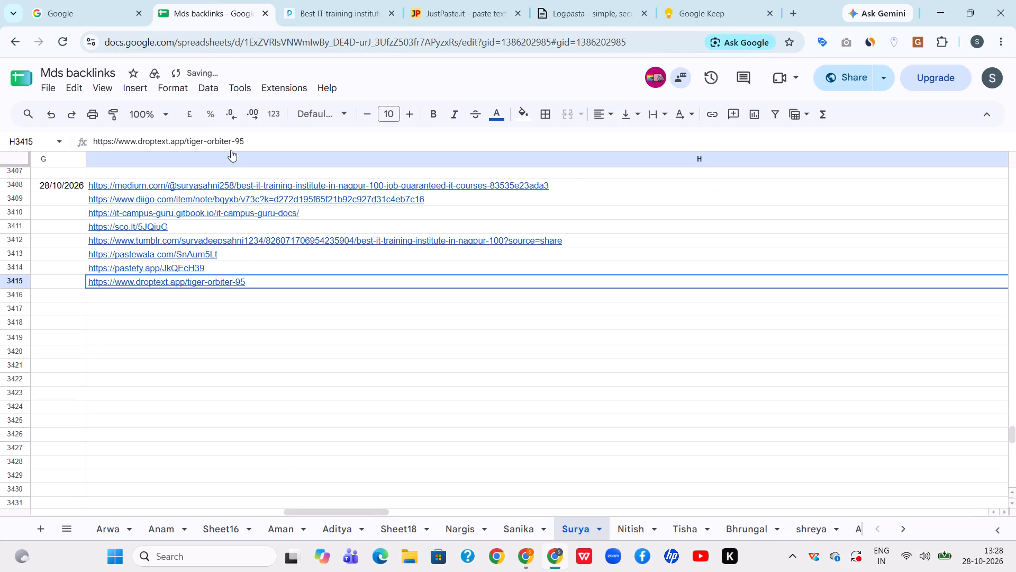
# Select the empty cell D3602 beneath the school backlinks dated 28/10/2026 in the Surya sheet.
pyautogui.press('Left')
pyautogui.press('Left')
pyautogui.press('Left')
pyautogui.press('Left')
pyautogui.press('Left')
pyautogui.press('pagedown')
pyautogui.press('pagedown')
pyautogui.press('pagedown')
pyautogui.press('pagedown')
pyautogui.press('pagedown')
pyautogui.press('pagedown')
pyautogui.press('pagedown')
pyautogui.press('pagedown')
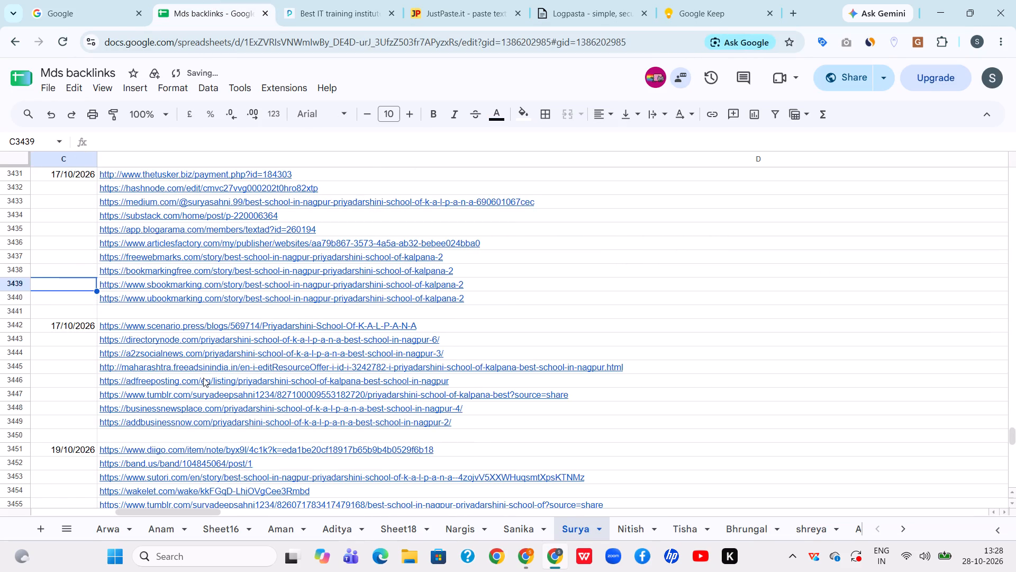
pyautogui.hscroll(-1, 203, 378)
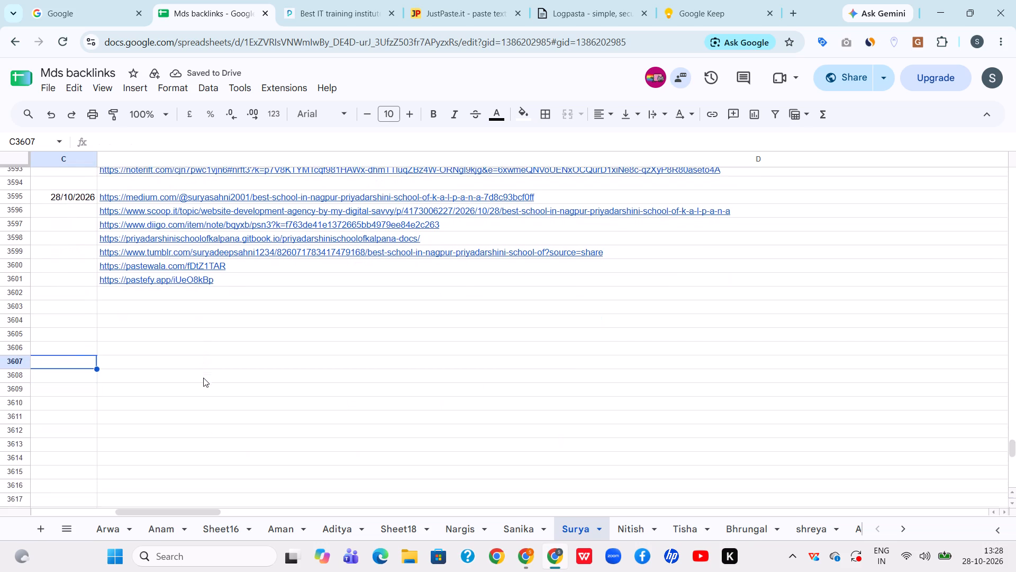
pyautogui.hscroll(-1, 203, 378)
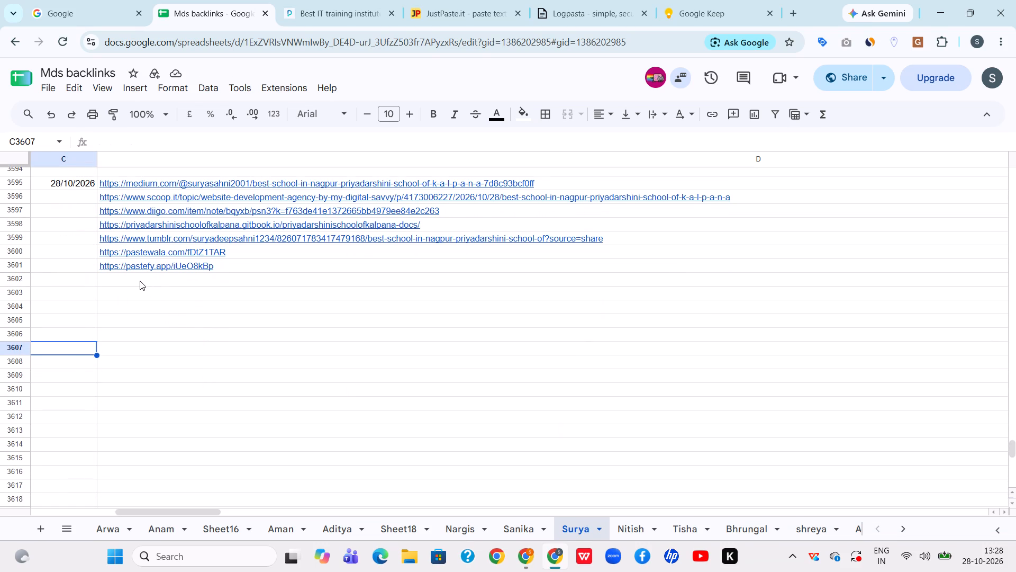
pyautogui.click(137, 279)
# Return to the IT training institute's published paste on DropText.
pyautogui.click(399, 2)
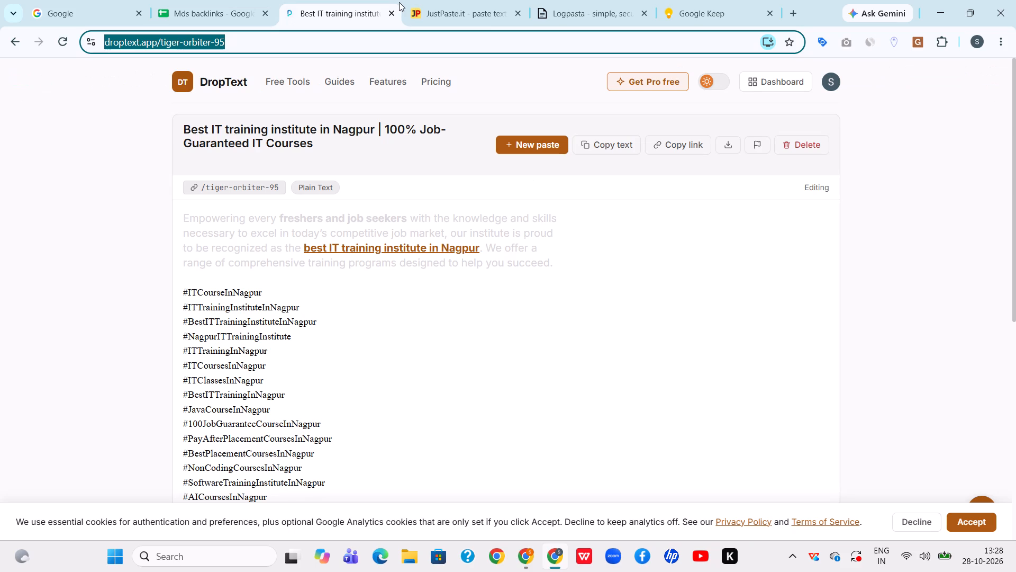
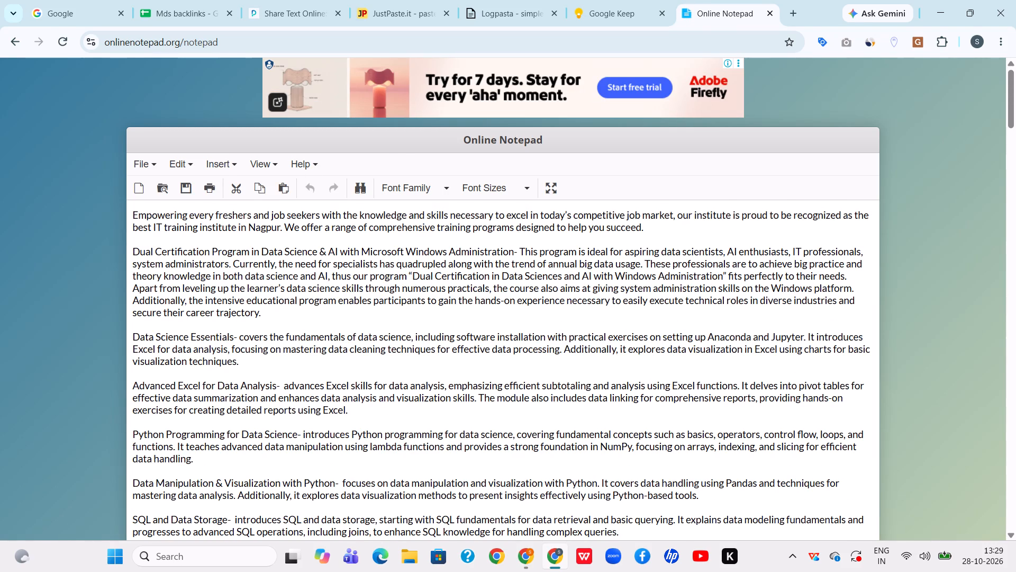
# Replace the IT training text in Online Notepad with the copied Priyadarshini School Of K.A.L.P.A.N.A description, removing the trailing blank lines.
pyautogui.hotkey('ctrl', 'a')
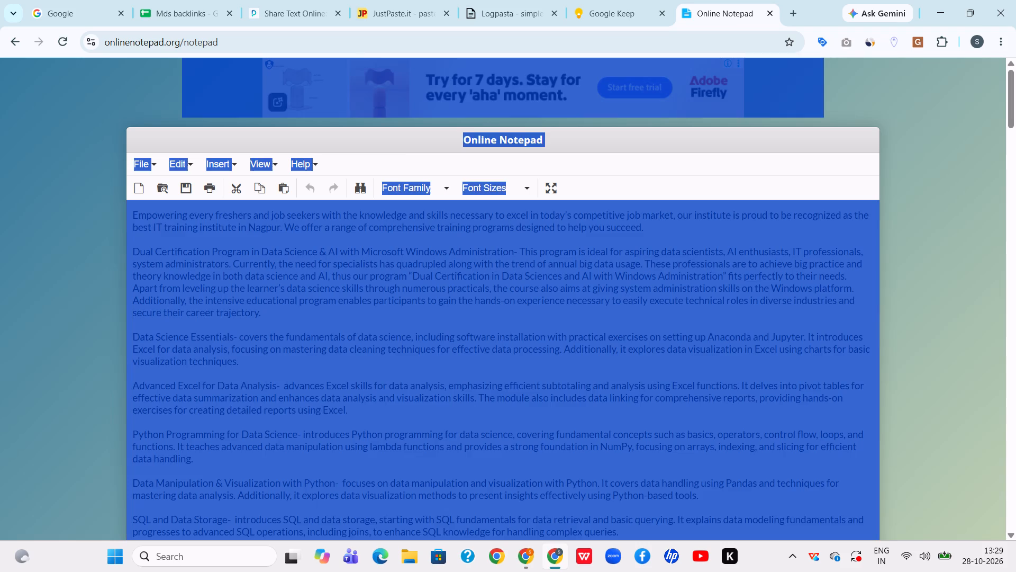
pyautogui.hotkey('ctrl', 'v')
pyautogui.click(282, 334)
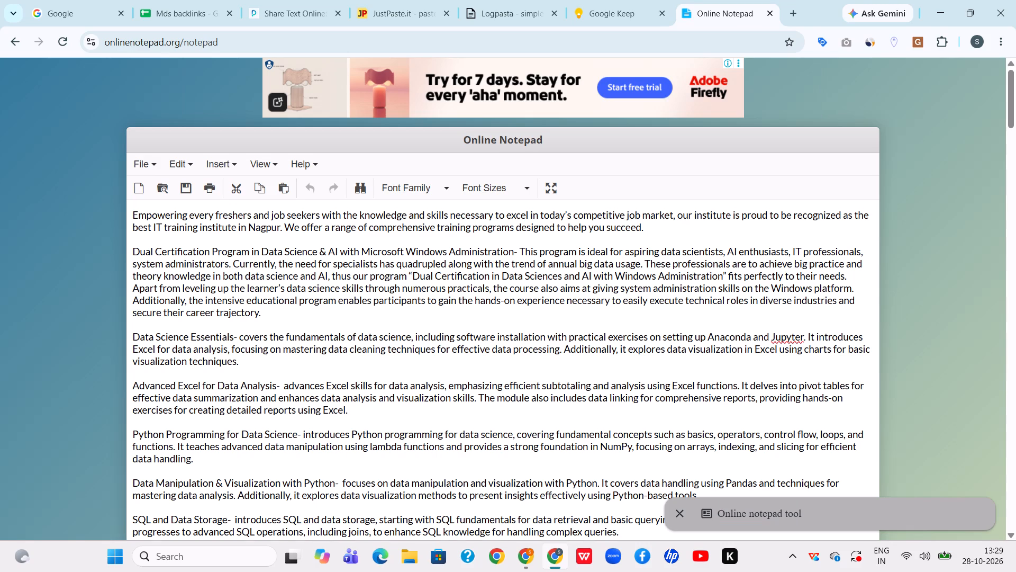
pyautogui.click(301, 258)
pyautogui.hotkey('ctrl', 'a')
pyautogui.press('BackSpace')
pyautogui.hotkey('ctrl', 'v')
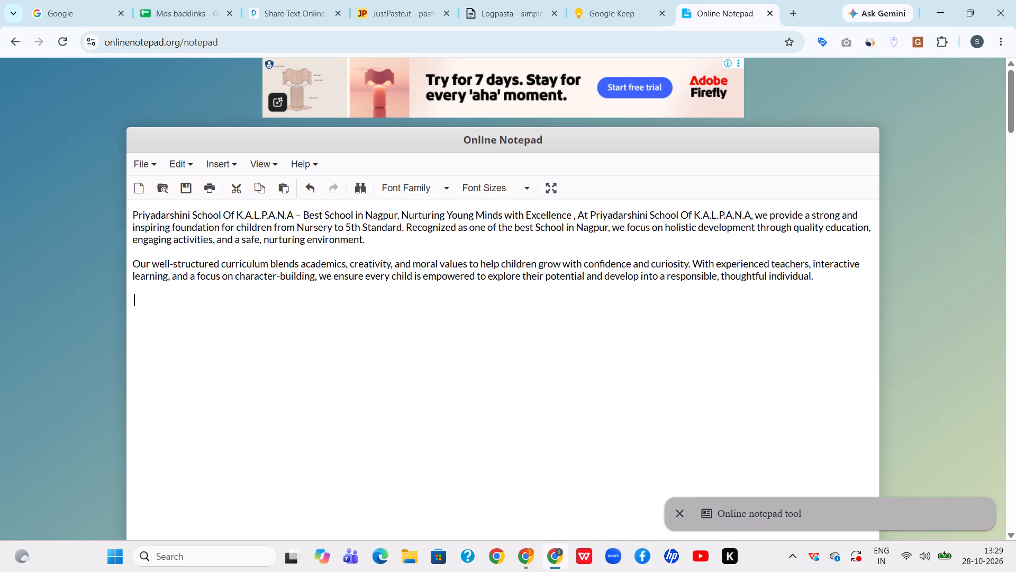
pyautogui.press('BackSpace')
pyautogui.press('BackSpace')
pyautogui.press('BackSpace')
pyautogui.press('BackSpace')
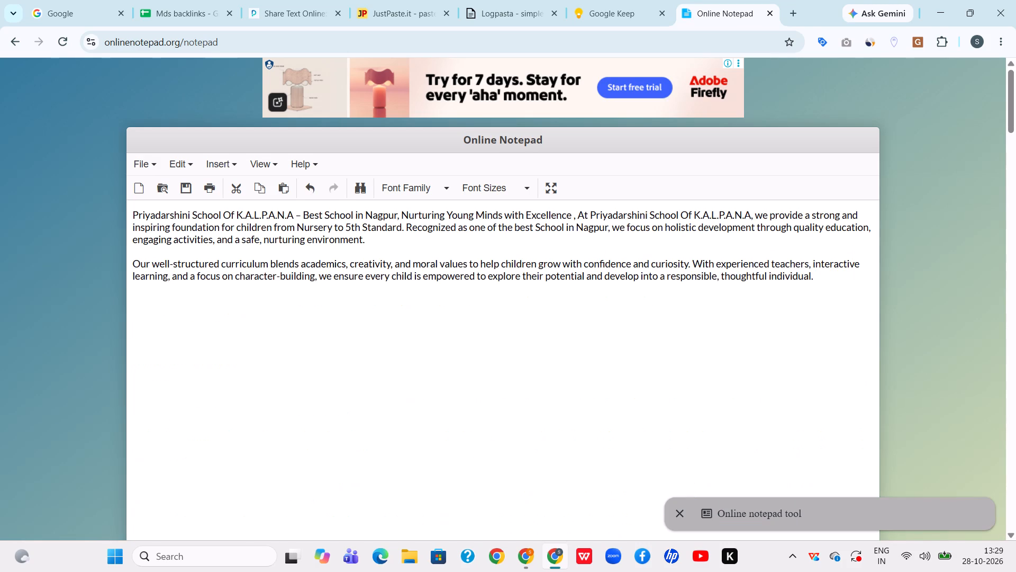
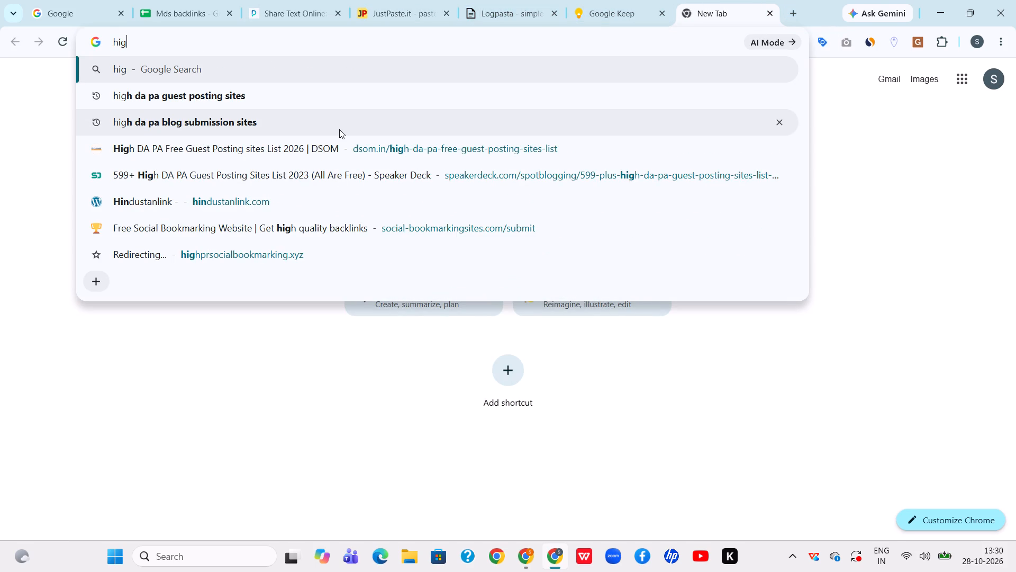
# Search Google for "high da pa blog submission sites" and look through the results.
pyautogui.click(339, 129)
pyautogui.scroll(-1, 279, 355)
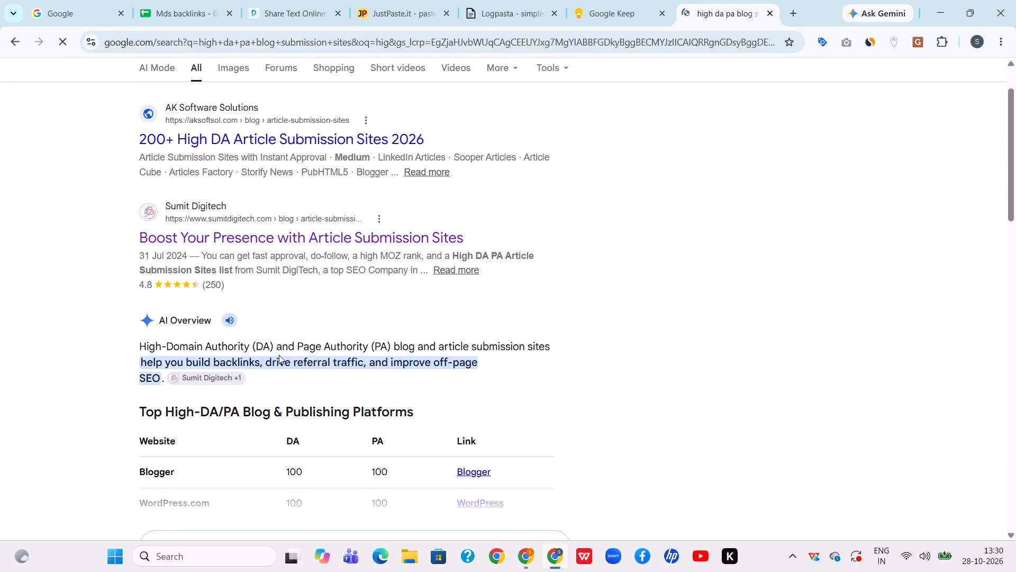
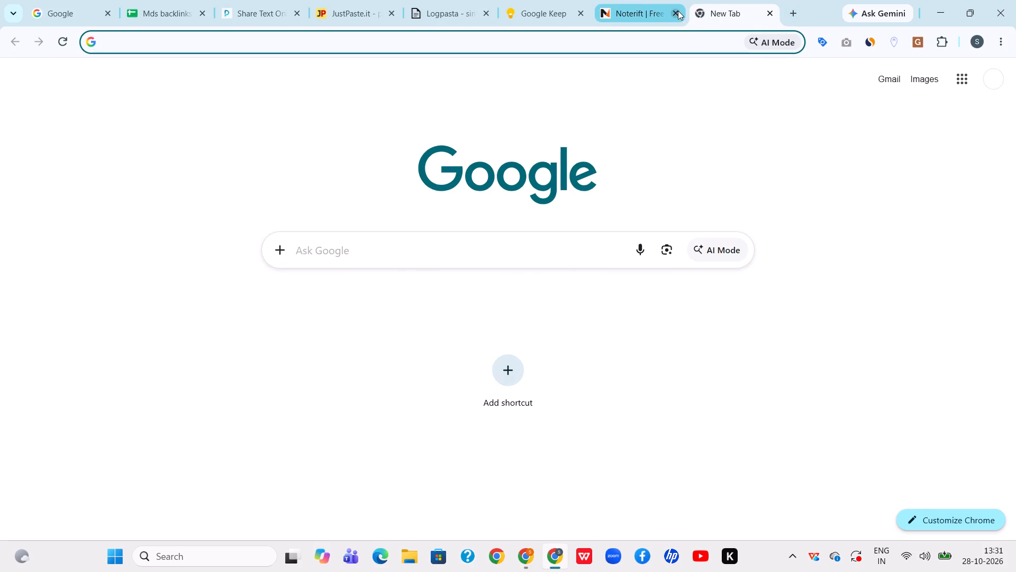
# Close the Noterift page and open the Online Notepad site at onlinenotepad.org from a Google search for "notepad".
pyautogui.click(678, 11)
pyautogui.write('not')
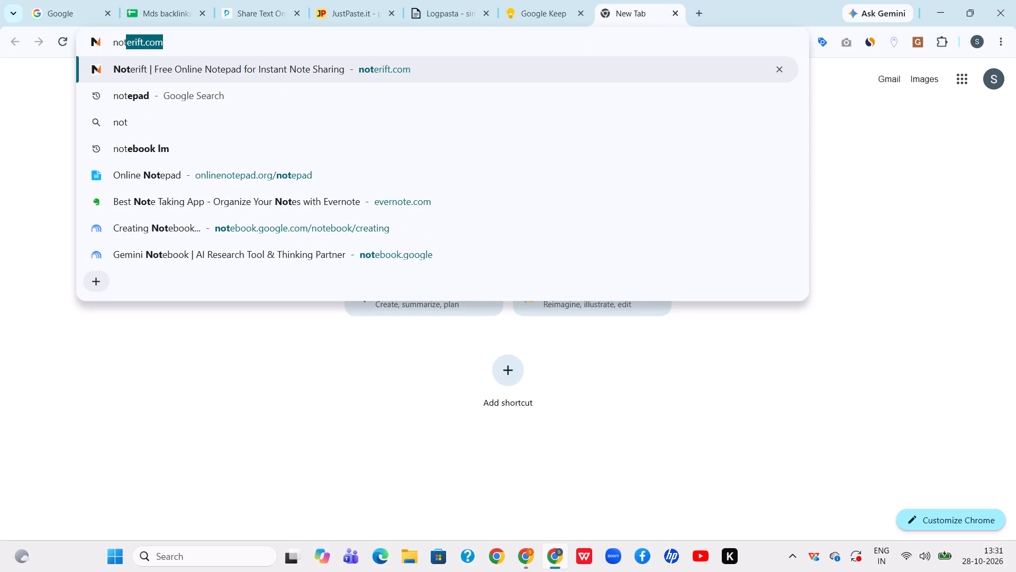
pyautogui.click(503, 92)
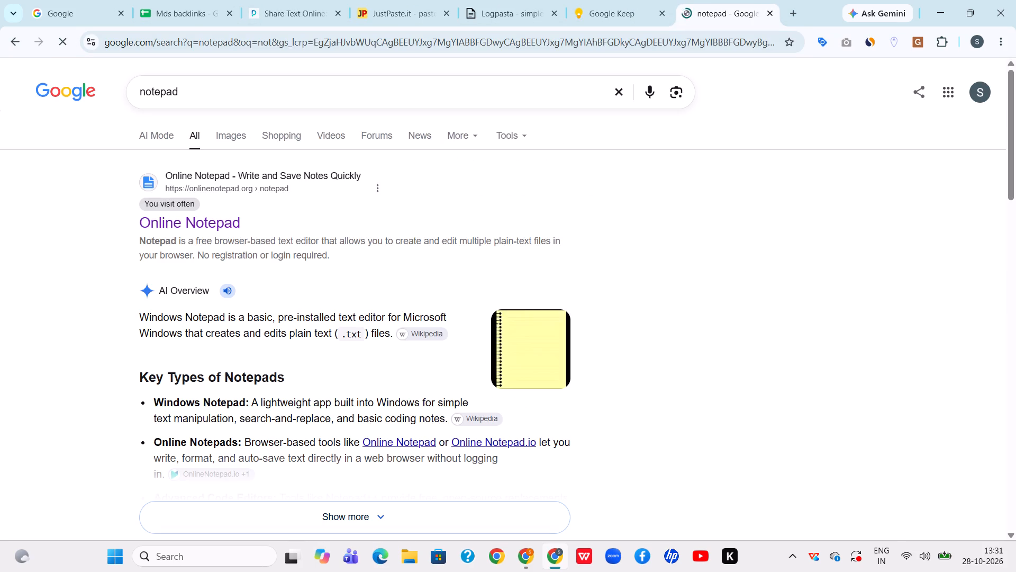
pyautogui.click(183, 194)
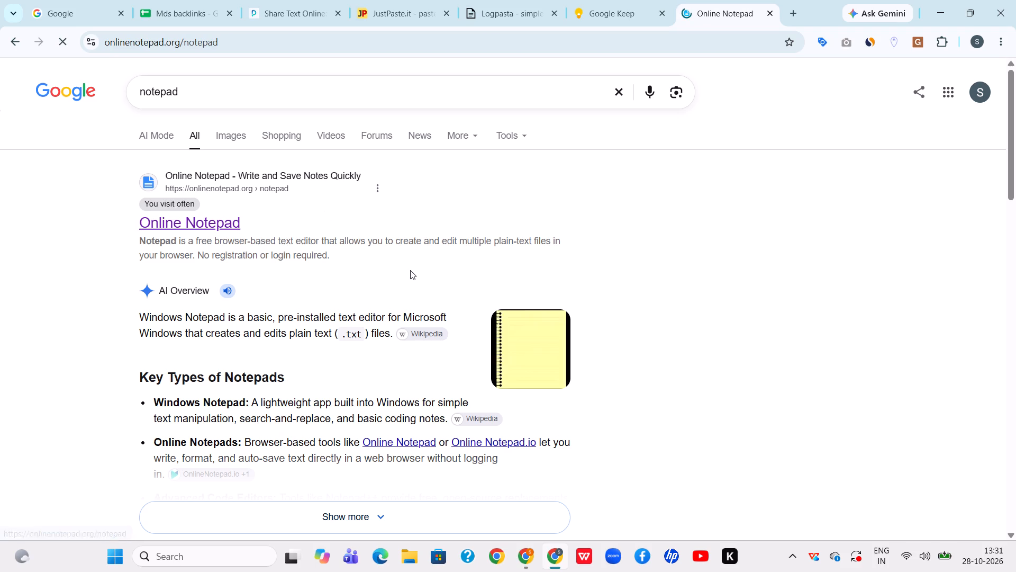
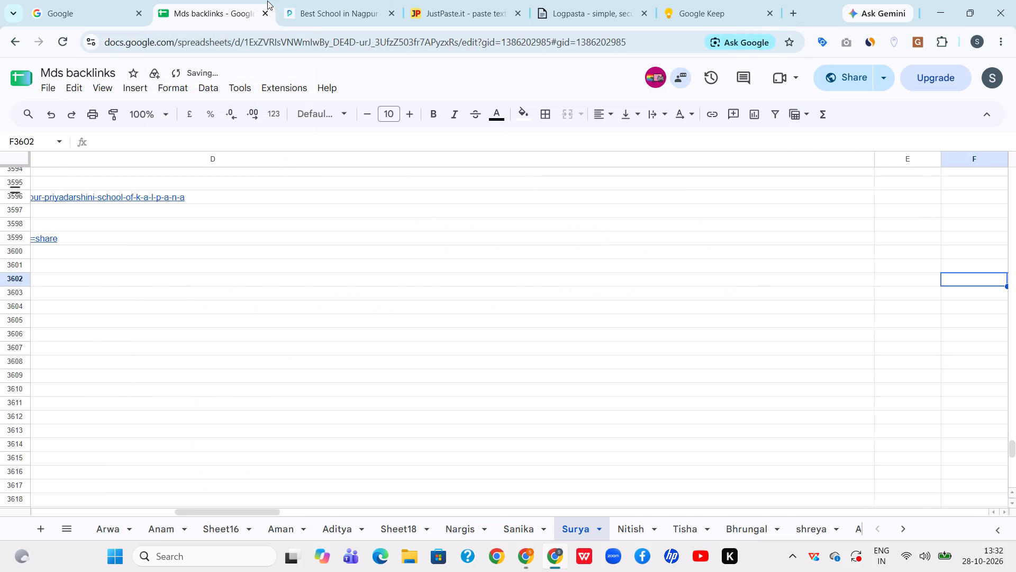
# In the Surya sheet, select the first empty cell in column H below the IT institute backlinks dated 28/10/2026.
pyautogui.press('Right')
pyautogui.press('pageup')
pyautogui.press('pageup')
pyautogui.press('pageup')
pyautogui.press('pageup')
pyautogui.press('pageup')
pyautogui.press('pageup')
pyautogui.press('pageup')
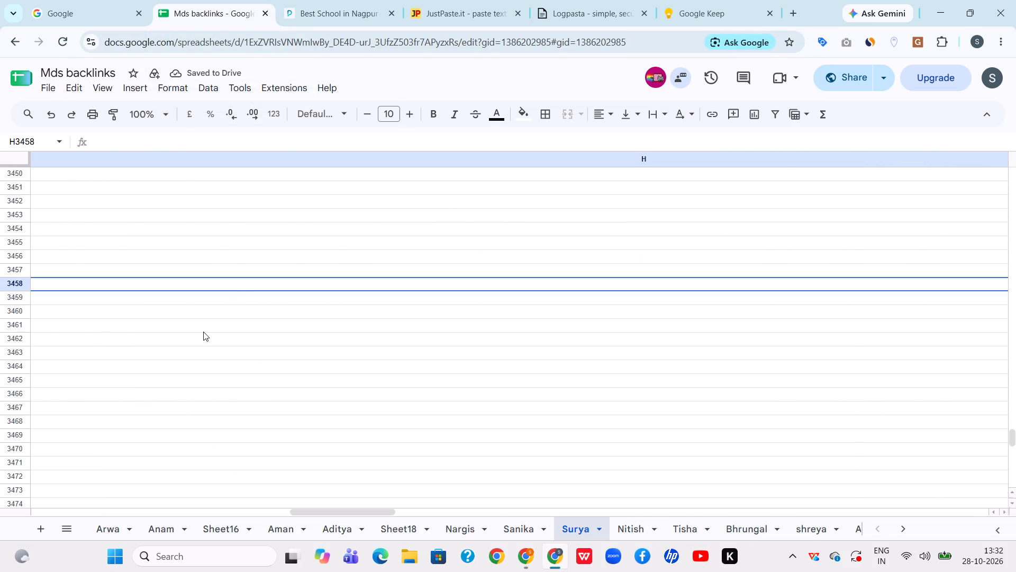
pyautogui.press('pageup')
pyautogui.hscroll(1, 203, 332)
pyautogui.scroll(-1, 203, 332)
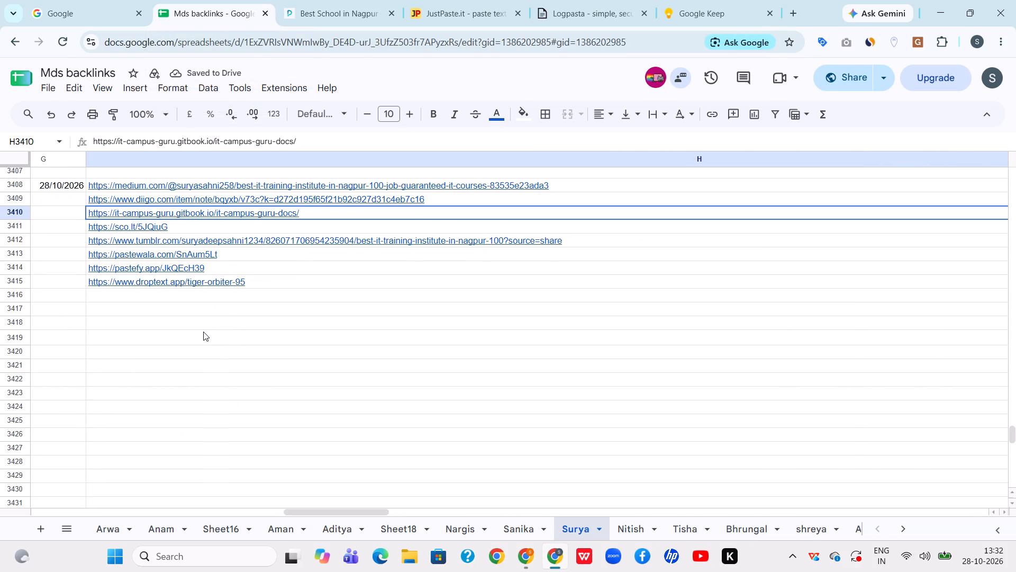
pyautogui.scroll(-1, 203, 332)
pyautogui.click(146, 292)
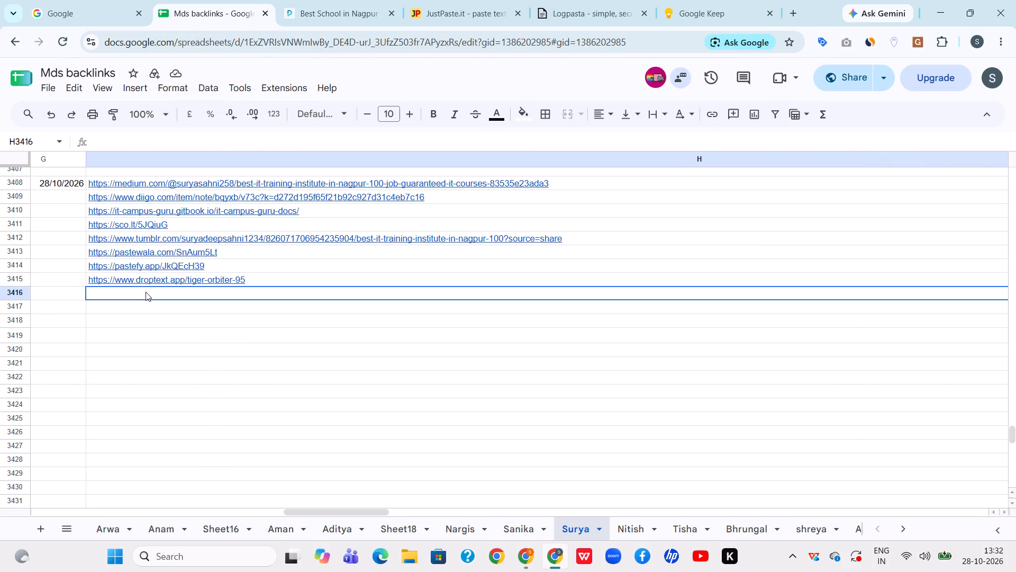
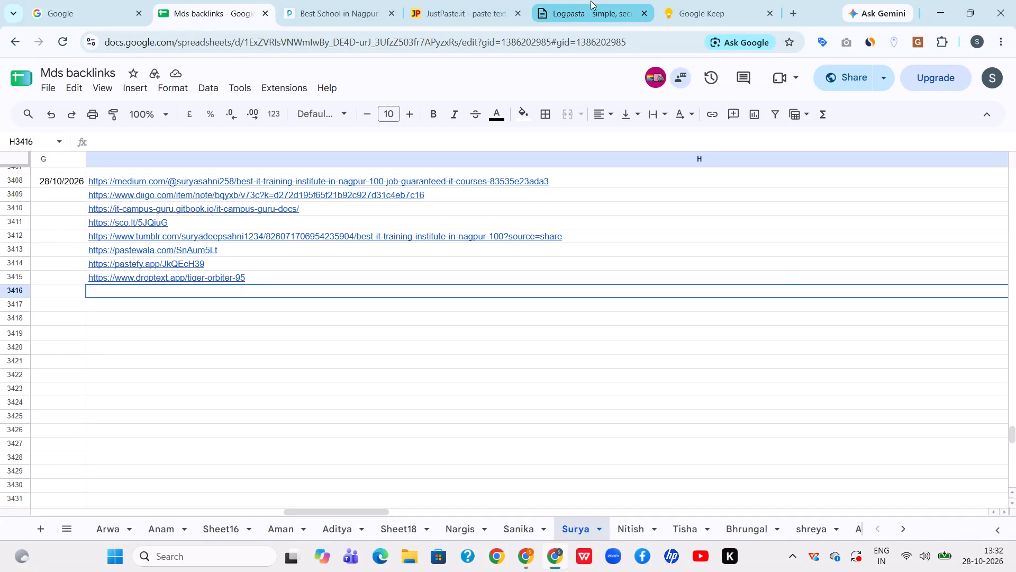
# Close the "Best School in Nagpur" paste page and reorder the open pages so Logpasta comes before JustPaste.it.
pyautogui.click(500, 0)
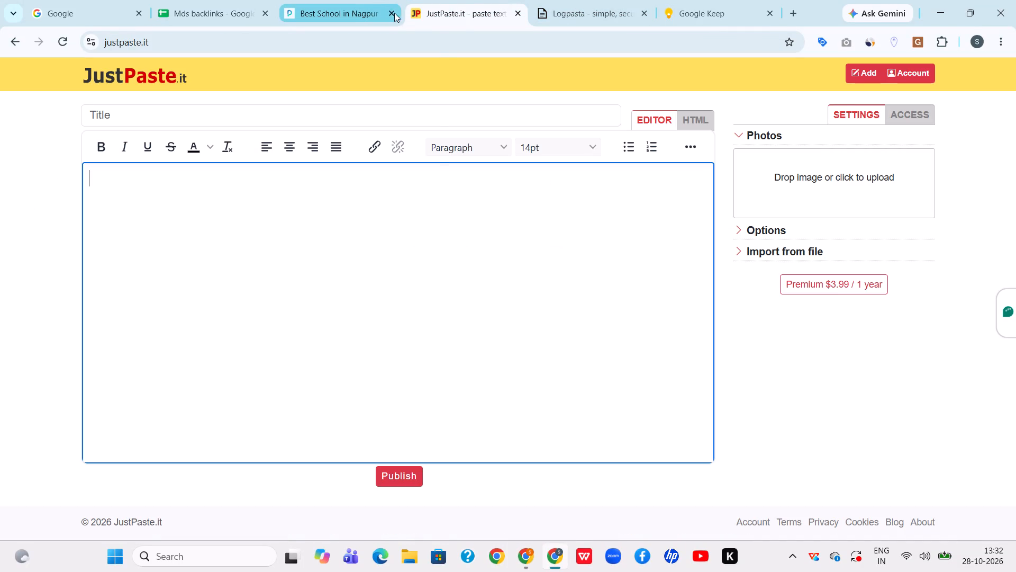
pyautogui.click(390, 13)
pyautogui.moveTo(429, 0); pyautogui.dragTo(335, 0)
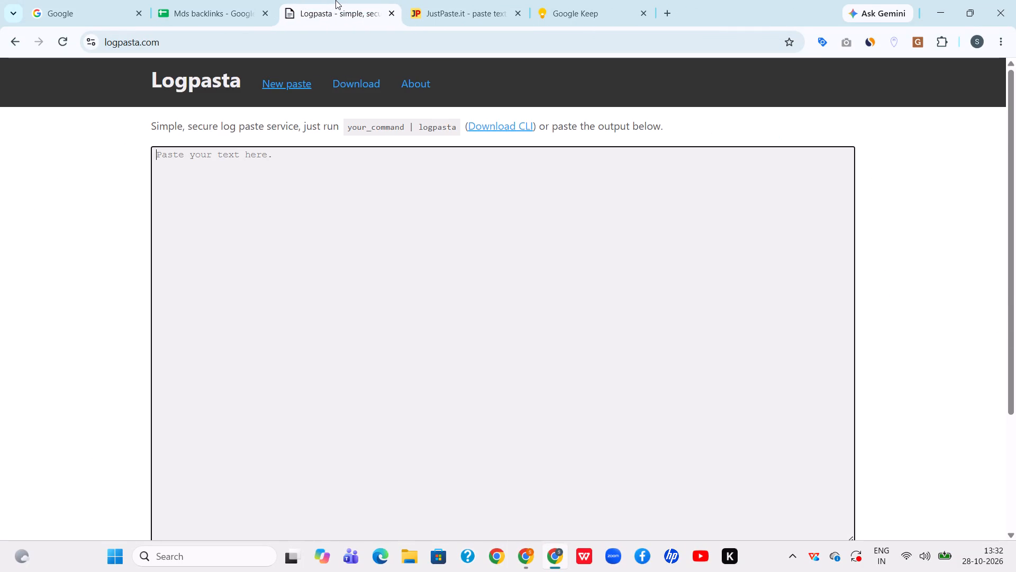
# Copy the "Best IT training institute in Nagpur" heading from itcampusguru.com into the empty Logpasta text area.
pyautogui.click(276, 240)
pyautogui.click(529, 571)
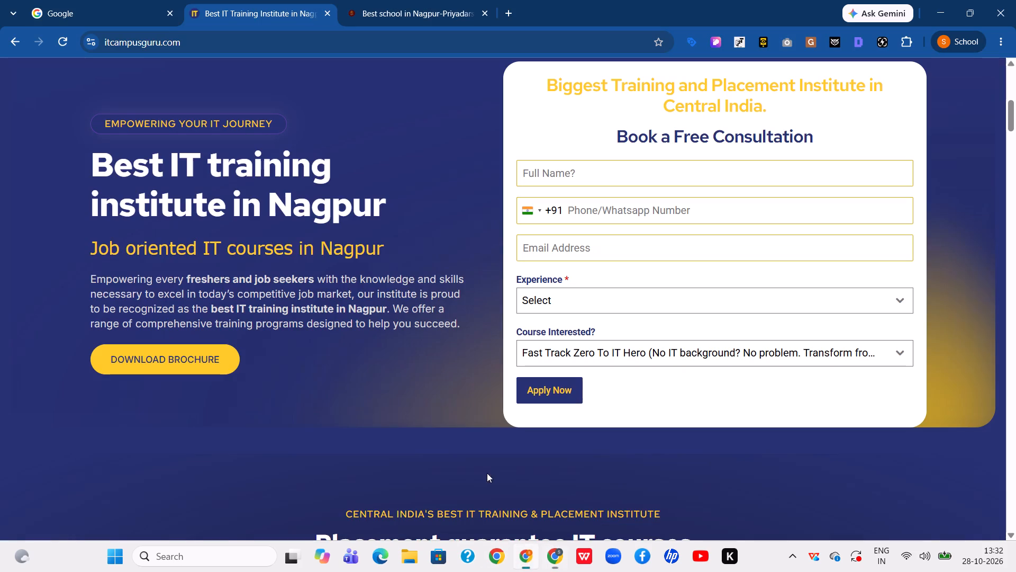
pyautogui.tripleClick(283, 198)
pyautogui.click(283, 198)
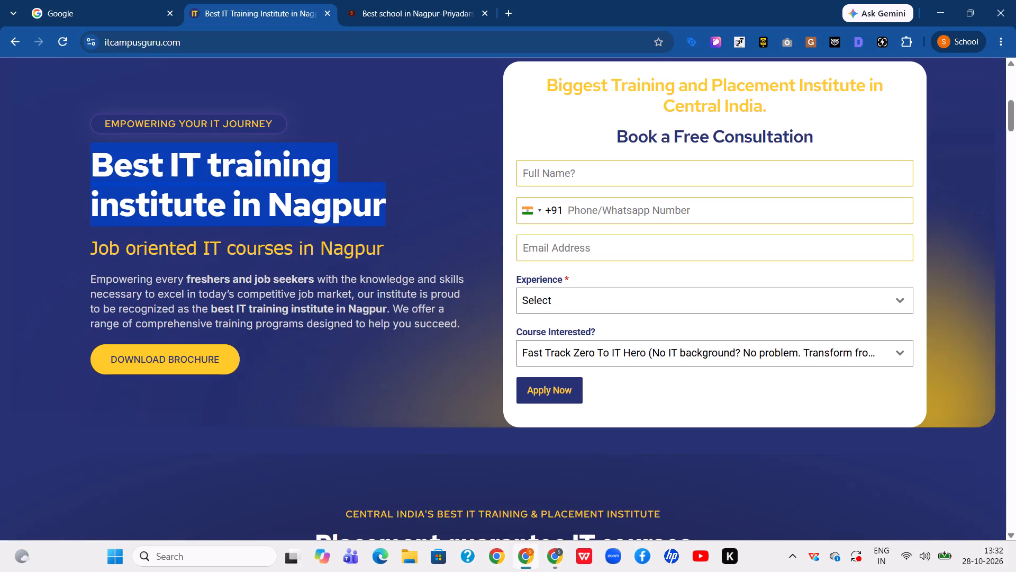
pyautogui.hotkey('ctrl', 'c')
pyautogui.tripleClick(229, 275)
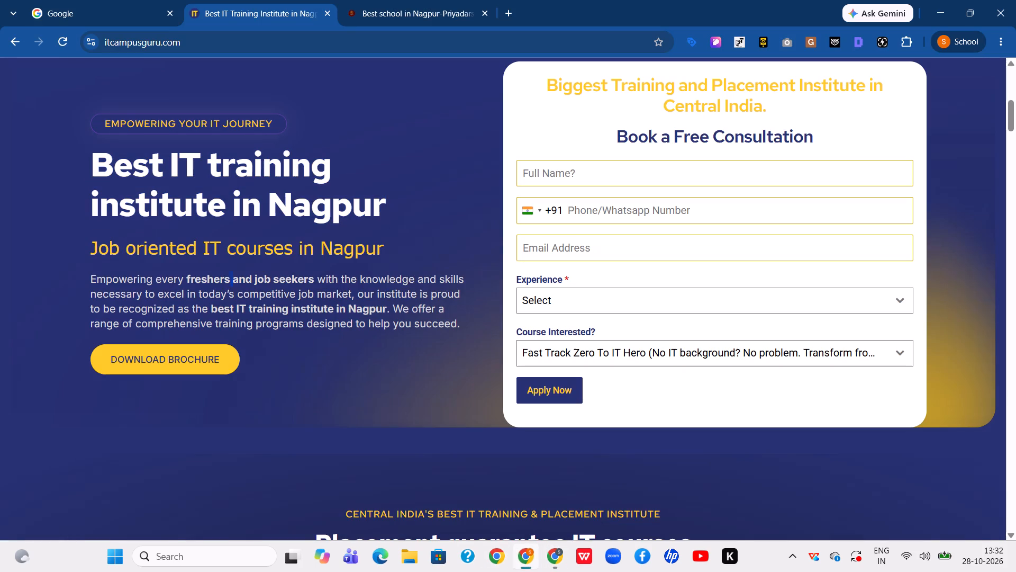
pyautogui.click(229, 275)
pyautogui.click(549, 553)
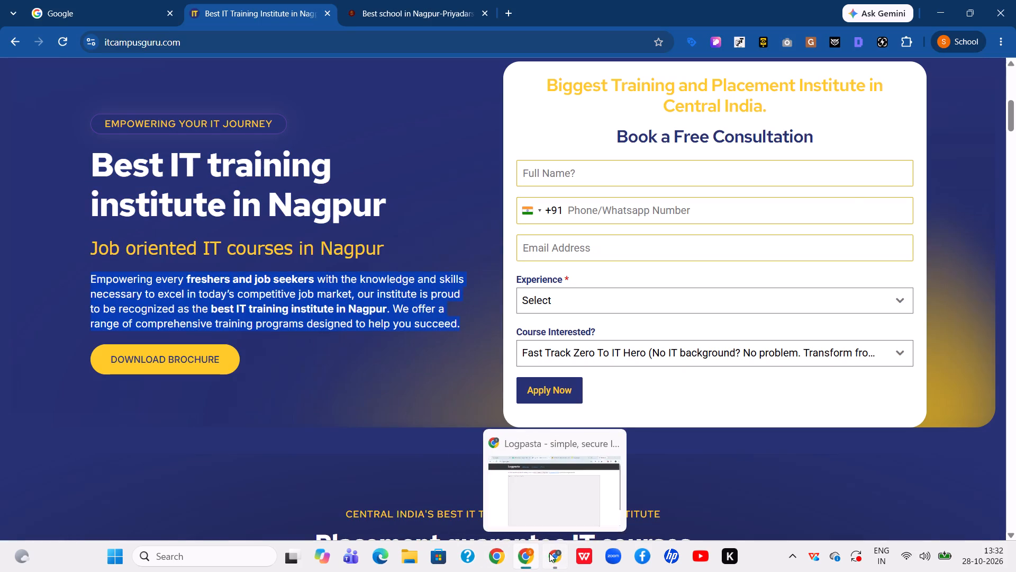
pyautogui.hotkey('ctrl', 'v')
pyautogui.press('Return')
pyautogui.press('BackSpace')
pyautogui.press('BackSpace')
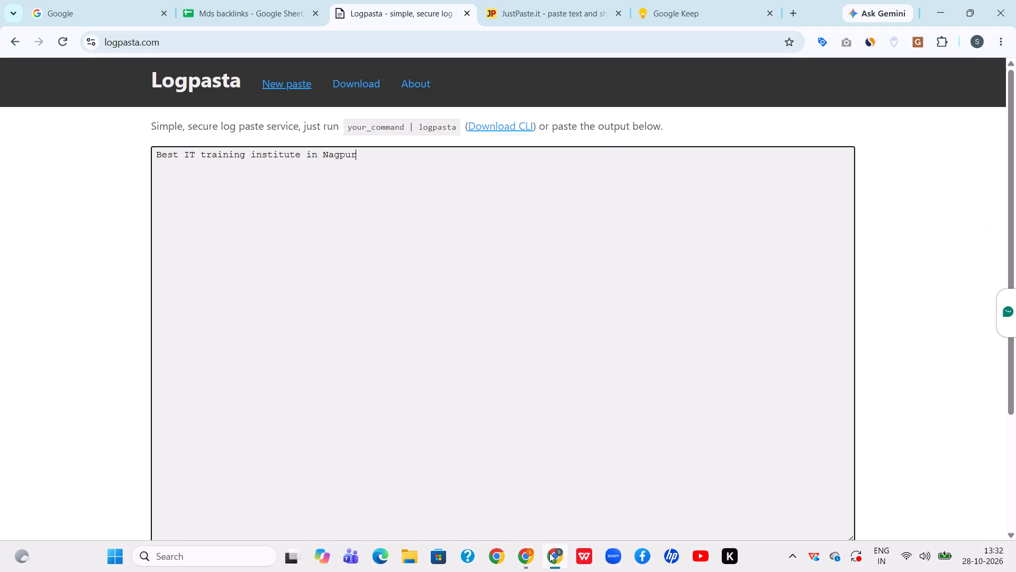
# Extend the pasted heading with "| 100% Job-Guaranteed IT Courses" and leave a blank line below it.
pyautogui.press('space')
pyautogui.write('| 100% Job0')
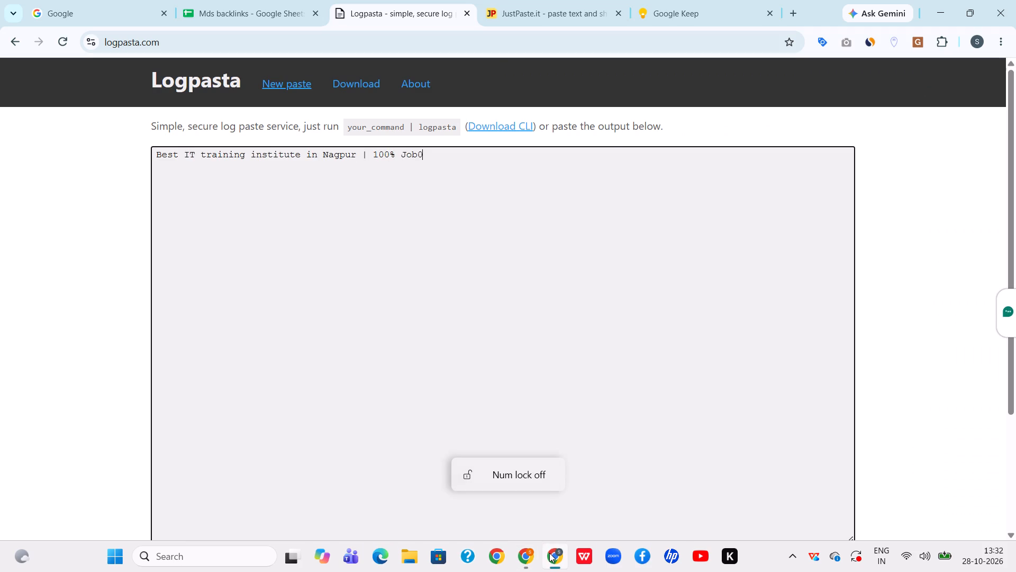
pyautogui.press('BackSpace')
pyautogui.press('BackSpace')
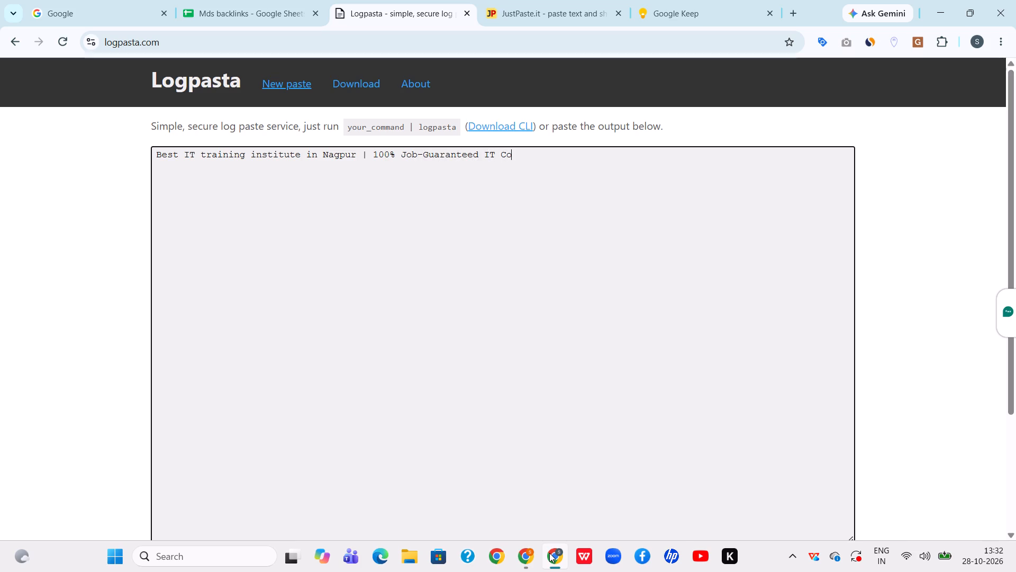
pyautogui.press('Return')
pyautogui.press('Return')
# Copy the "Empowering every freshers and job seekers" paragraph from itcampusguru.com into the Logpasta text below the heading.
pyautogui.click(530, 553)
pyautogui.hotkey('ctrl', 'c')
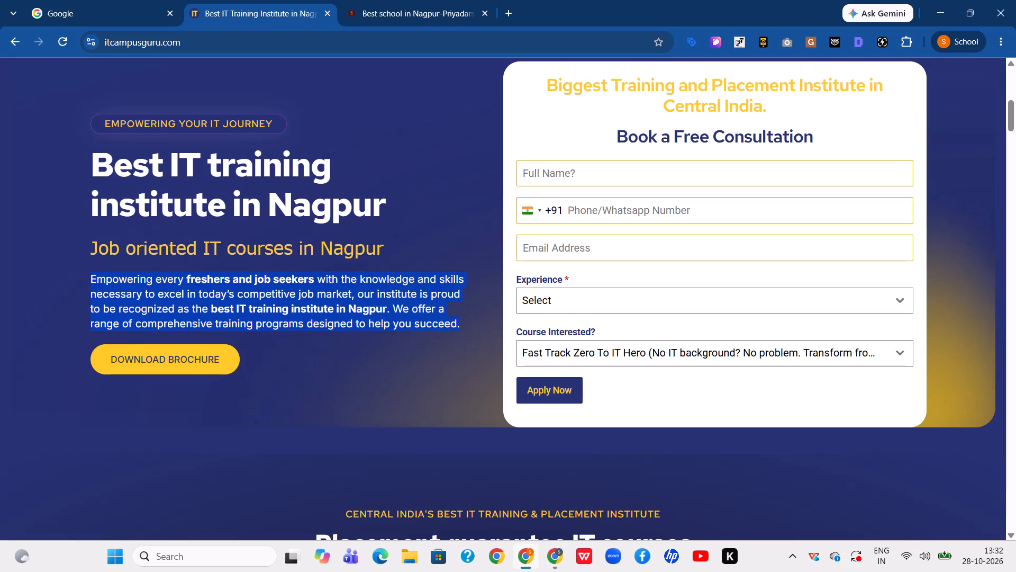
pyautogui.click(396, 209)
pyautogui.click(299, 39)
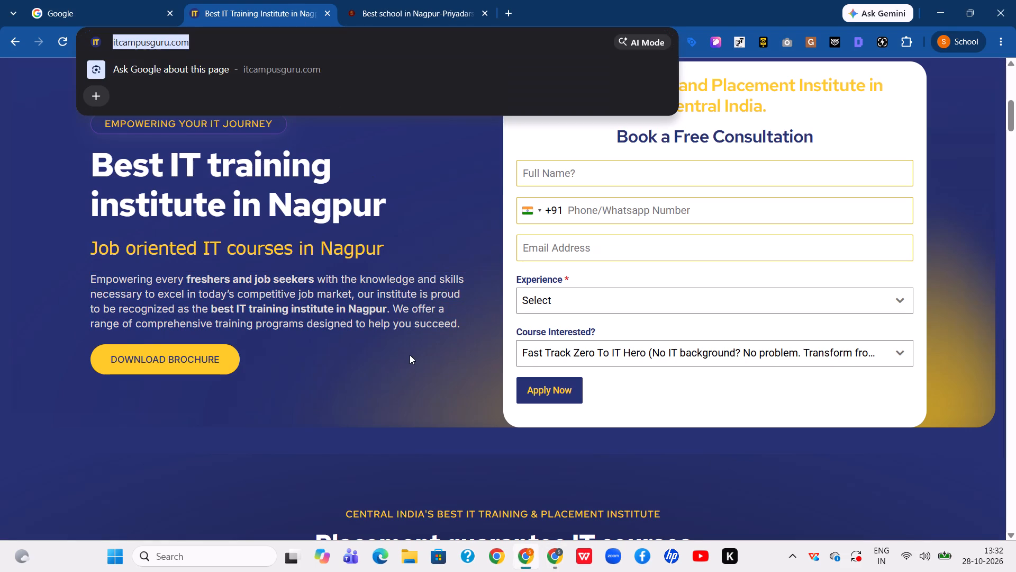
pyautogui.click(556, 564)
pyautogui.hotkey('ctrl', 'v')
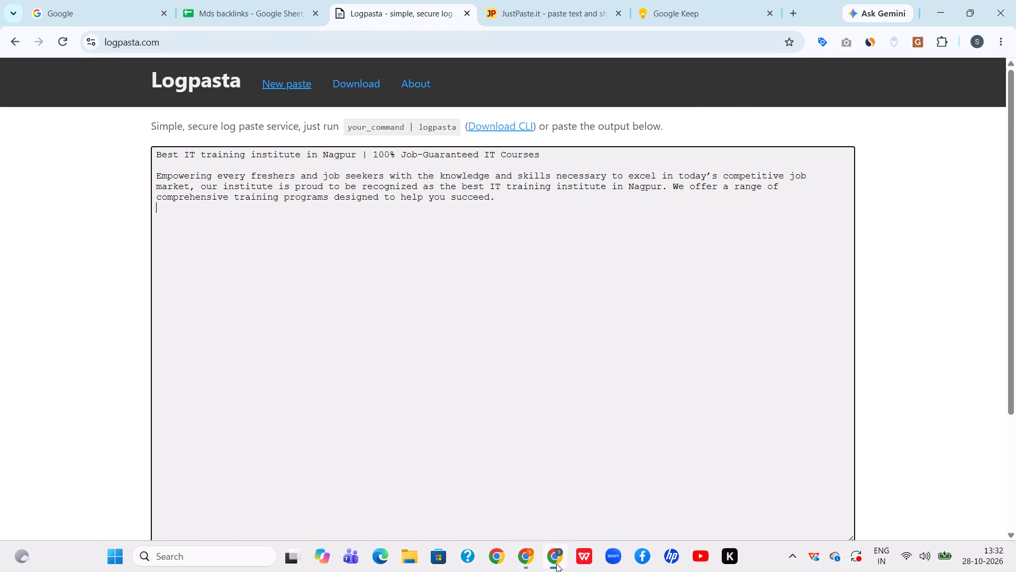
pyautogui.click(511, 568)
pyautogui.hotkey('ctrl', 'c')
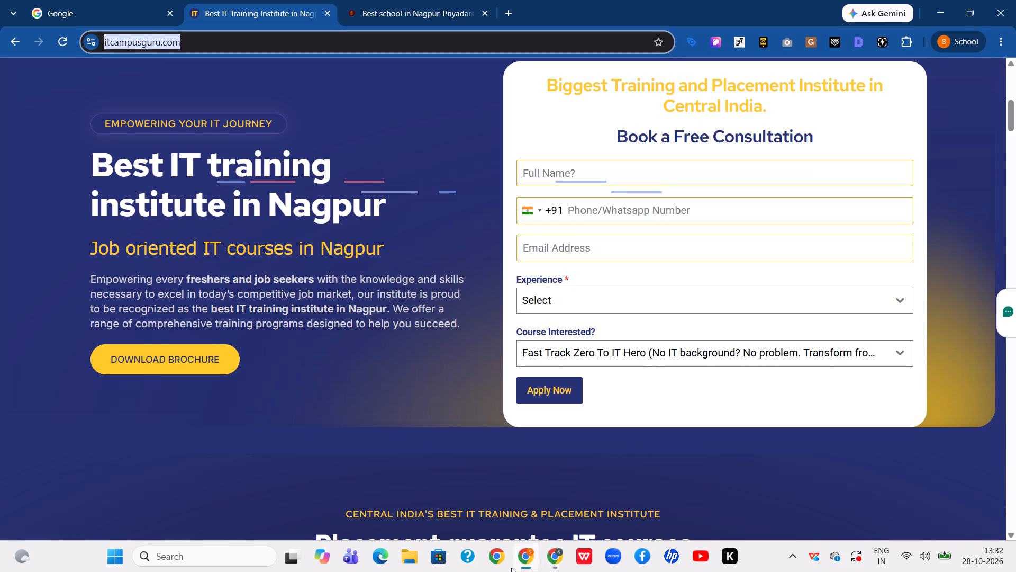
pyautogui.click(414, 272)
pyautogui.click(417, 0)
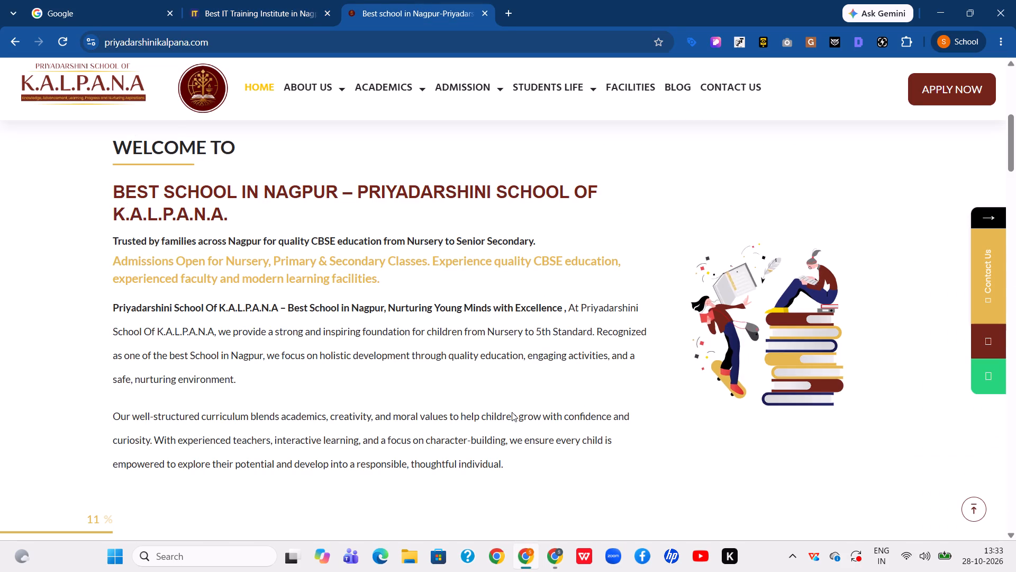
pyautogui.click(560, 561)
pyautogui.press('BackSpace')
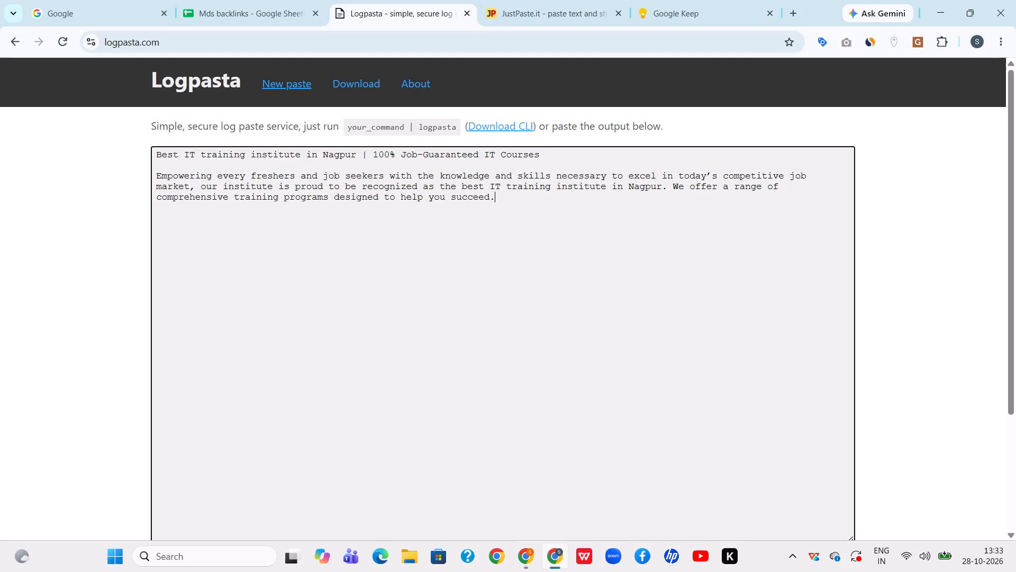
pyautogui.click(467, 190)
pyautogui.moveTo(467, 190); pyautogui.dragTo(582, 190)
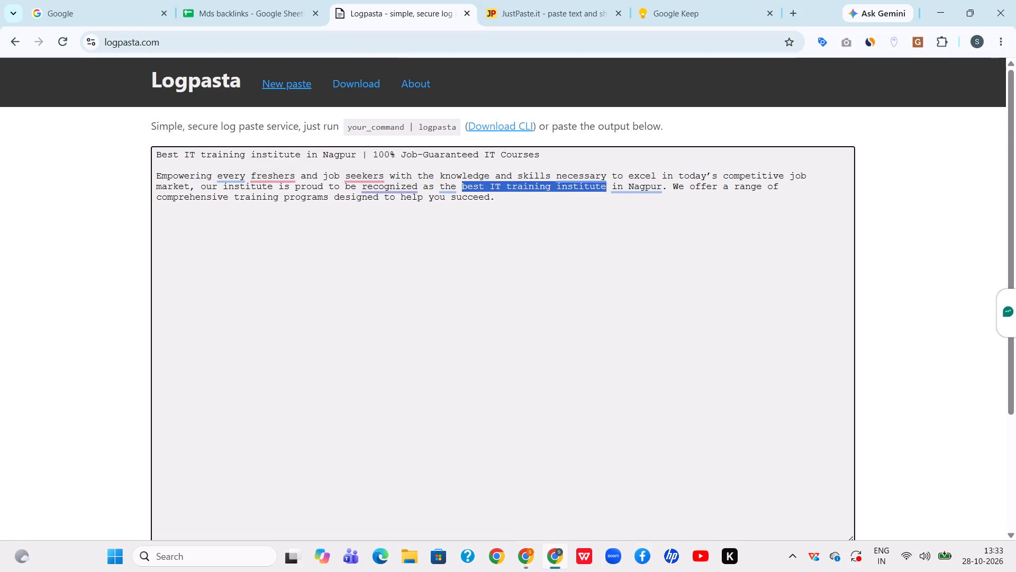
pyautogui.moveTo(582, 190); pyautogui.dragTo(649, 183)
pyautogui.click(379, 290)
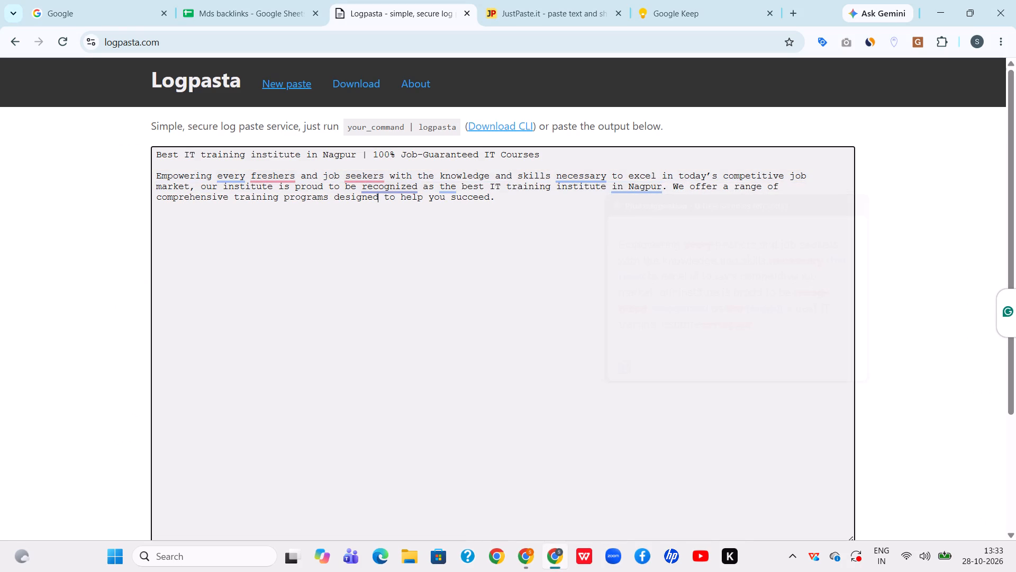
pyautogui.press('Return')
pyautogui.press('BackSpace')
pyautogui.press('End')
pyautogui.press('Return')
pyautogui.press('Return')
pyautogui.hotkey('ctrl', 'v')
pyautogui.press('Return')
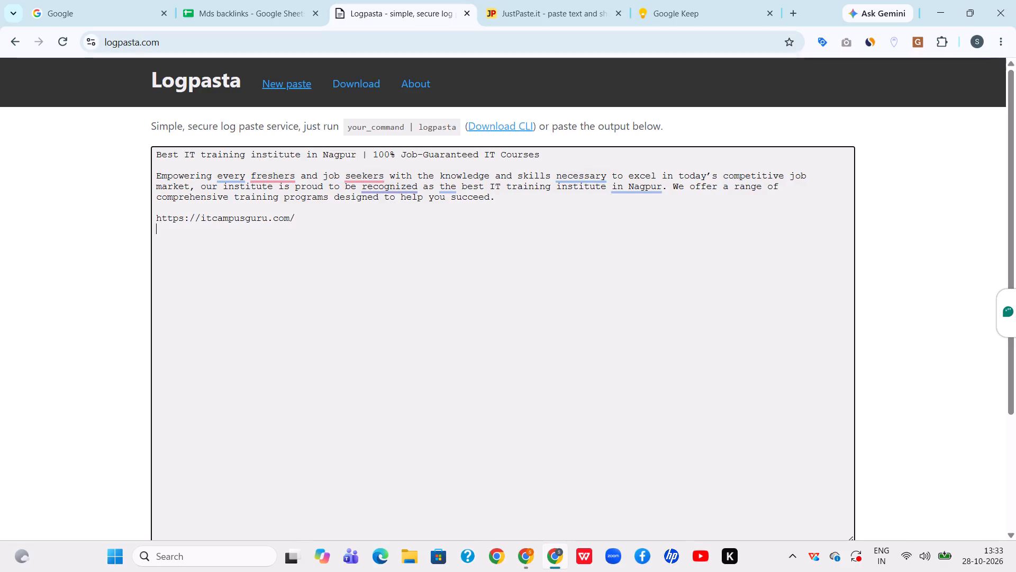
pyautogui.press('Return')
# Copy all hashtags from the Keep note "Keywords for IT Training Institute" to the end of the Logpasta text.
pyautogui.click(706, 2)
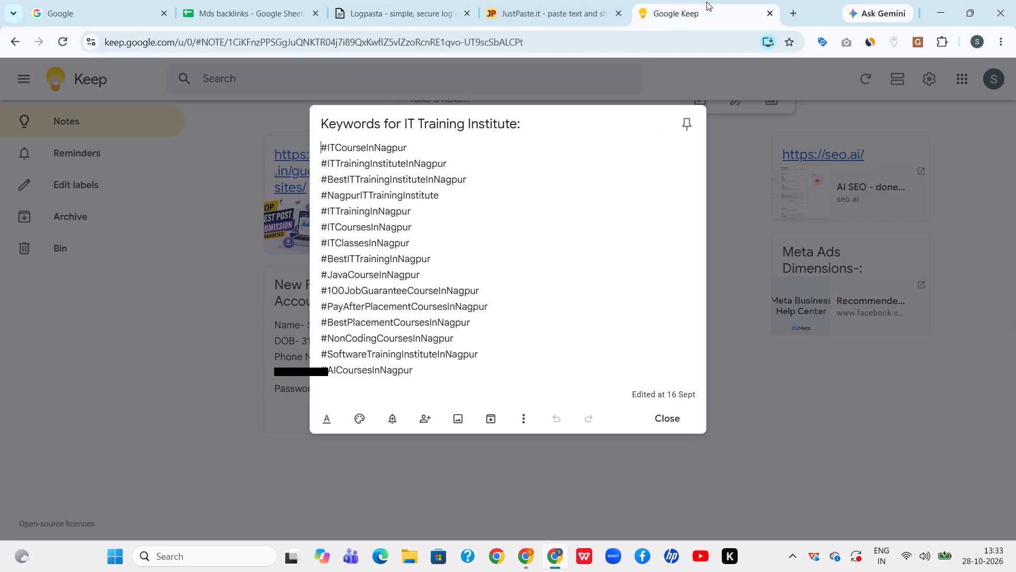
pyautogui.hotkey('ctrl', 'a')
pyautogui.hotkey('ctrl', 'c')
pyautogui.click(796, 219)
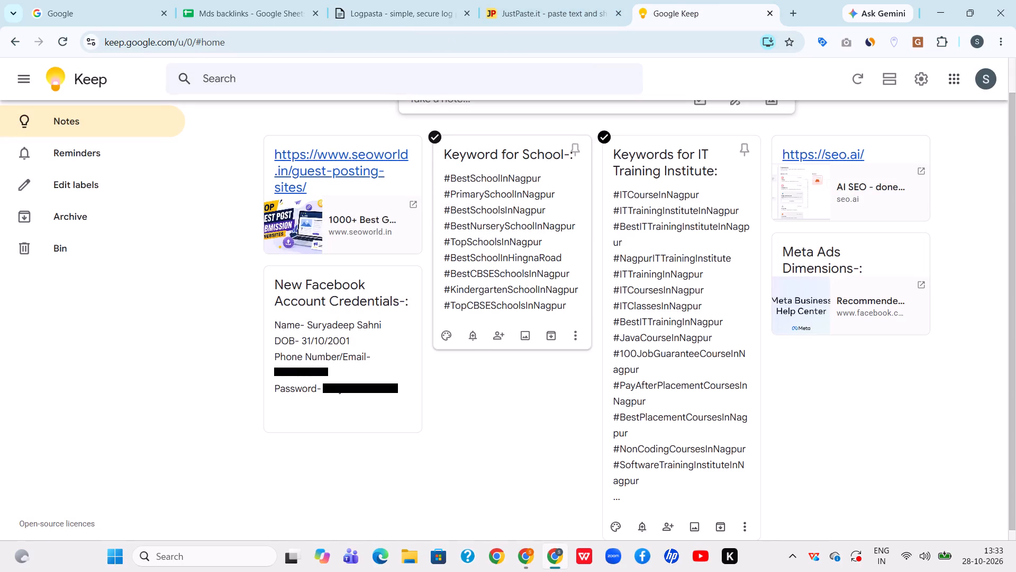
pyautogui.click(475, 245)
pyautogui.click(421, 0)
pyautogui.hotkey('ctrl', 'v')
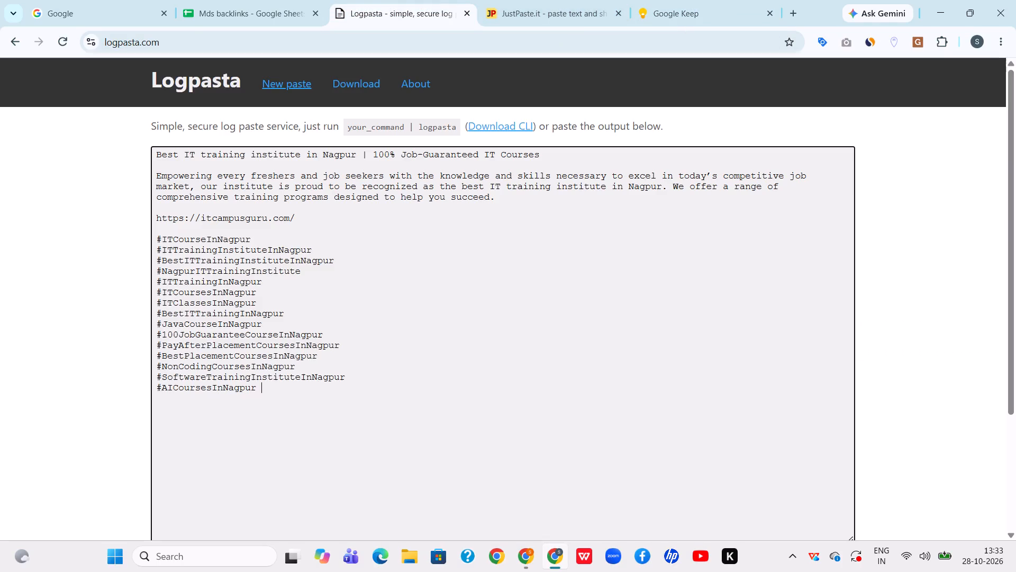
# Publish the IT training institute text on Logpasta.
pyautogui.scroll(-4, 446, 330)
pyautogui.click(459, 413)
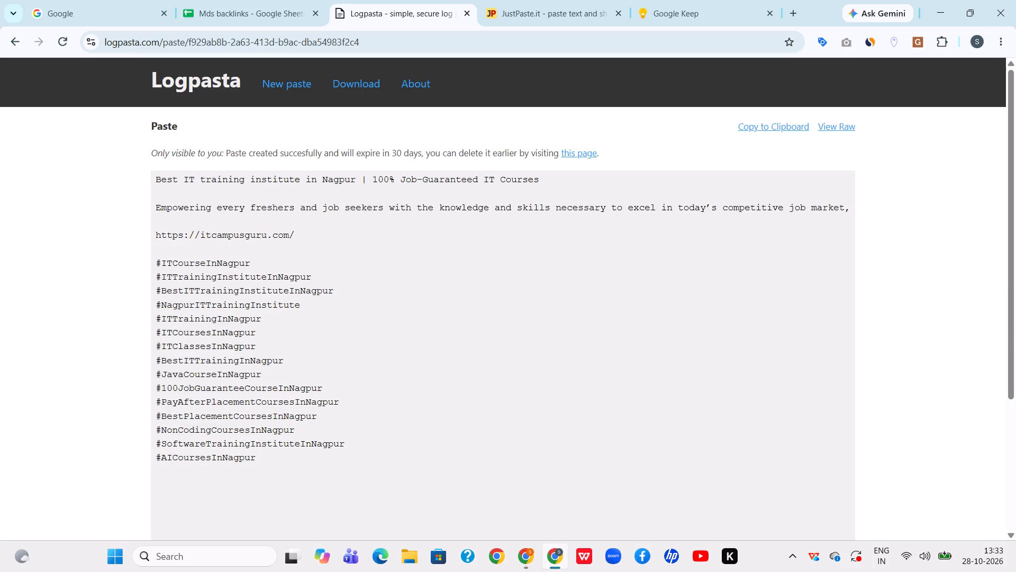
# Log the published Logpasta link in the selected column H cell of the Surya sheet in Mds backlinks.
pyautogui.click(240, 35)
pyautogui.hotkey('ctrl', 'c')
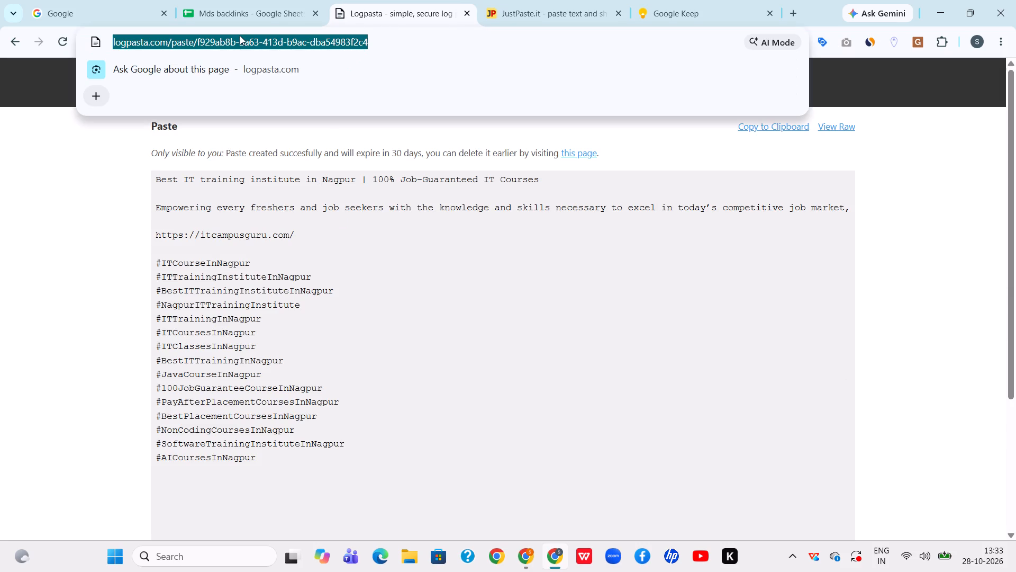
pyautogui.click(198, 0)
pyautogui.hotkey('ctrl', 'v')
pyautogui.press('Left')
pyautogui.press('Left')
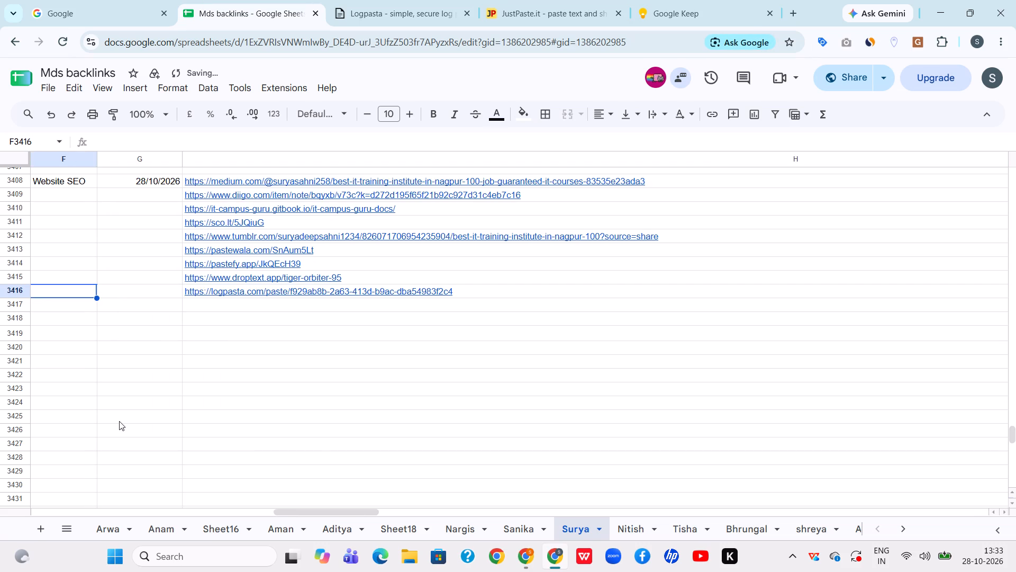
pyautogui.press('Left')
pyautogui.press('Left')
pyautogui.press('Left')
pyautogui.press('pagedown')
pyautogui.press('pagedown')
pyautogui.press('pagedown')
pyautogui.press('pagedown')
pyautogui.press('pagedown')
pyautogui.press('pagedown')
pyautogui.press('pagedown')
pyautogui.press('pagedown')
pyautogui.press('pagedown')
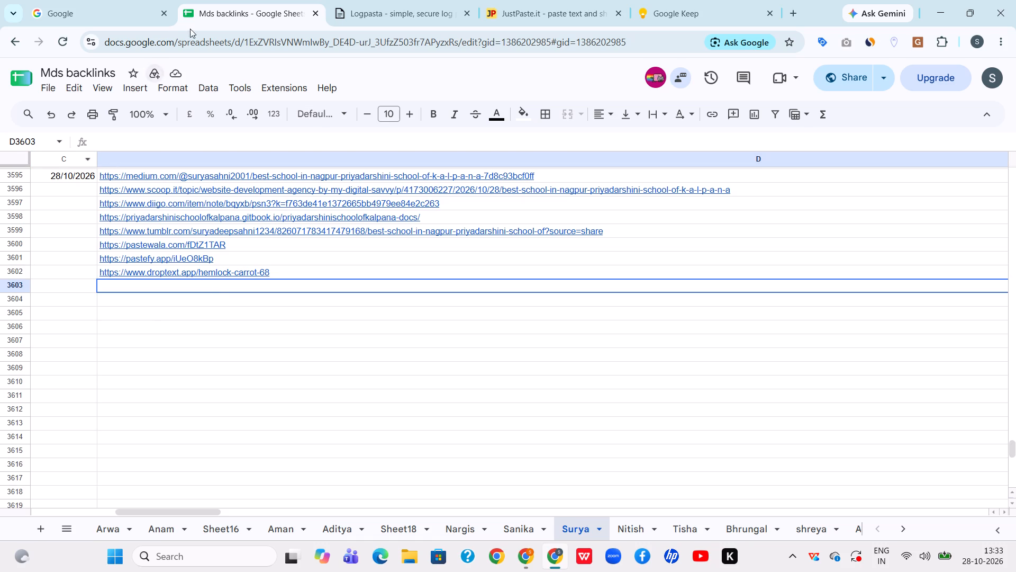
# Start a new Logpasta paste with the heading "Best School in Nagpur – Priyadarshini School of K.A.L.P.A.N.A." copied from the school website.
pyautogui.click(370, 1)
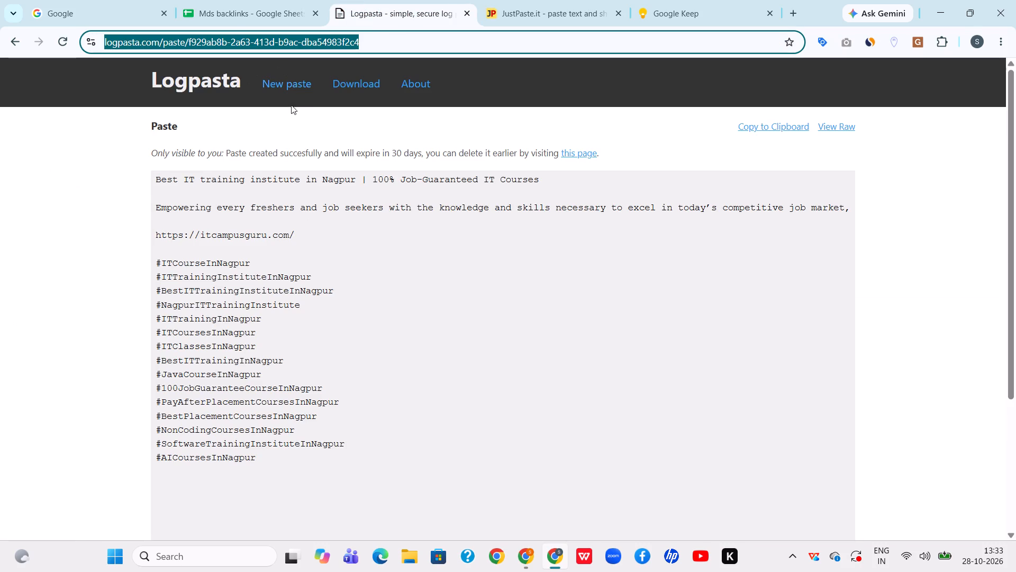
pyautogui.click(275, 90)
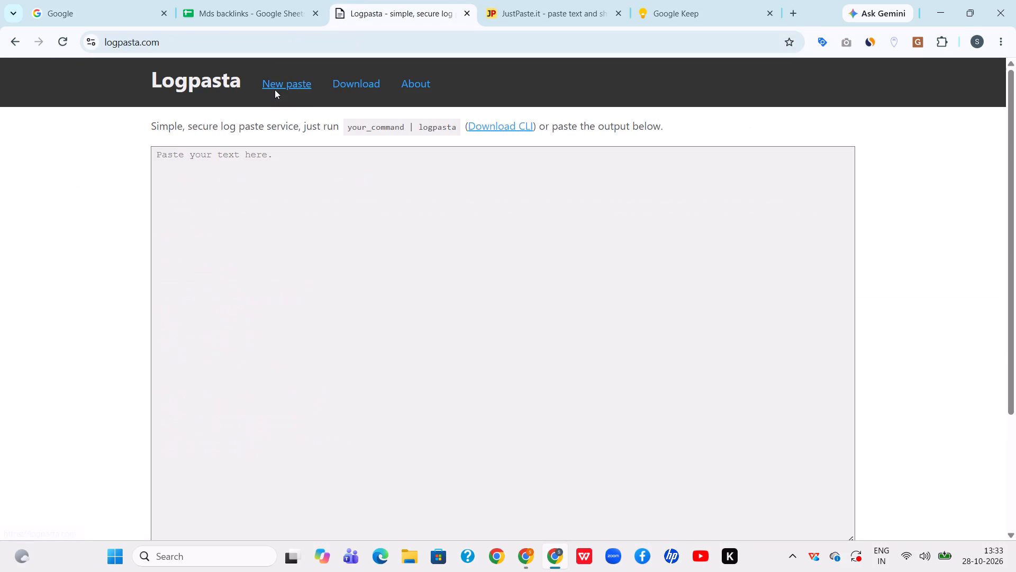
pyautogui.click(344, 191)
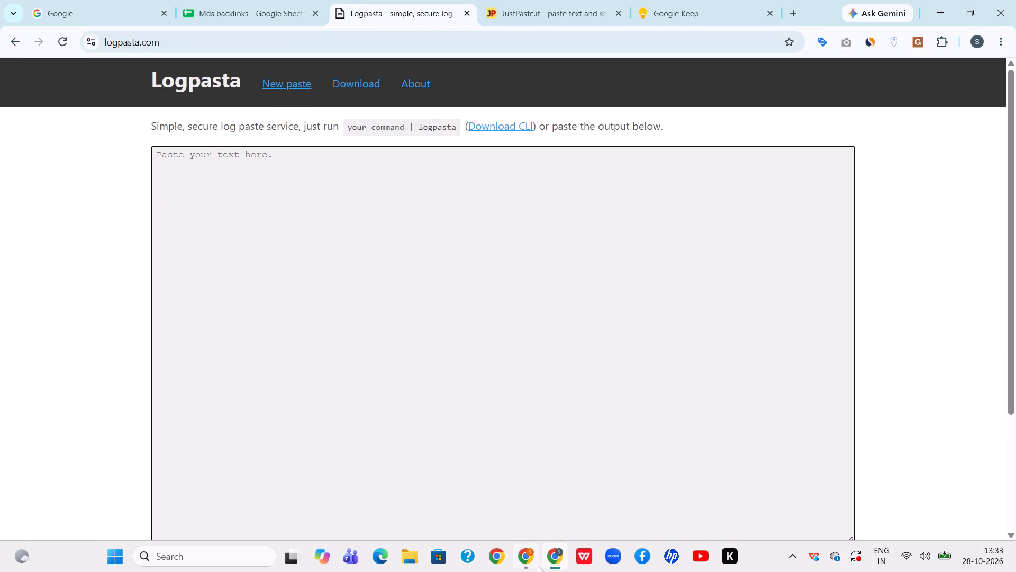
pyautogui.click(537, 561)
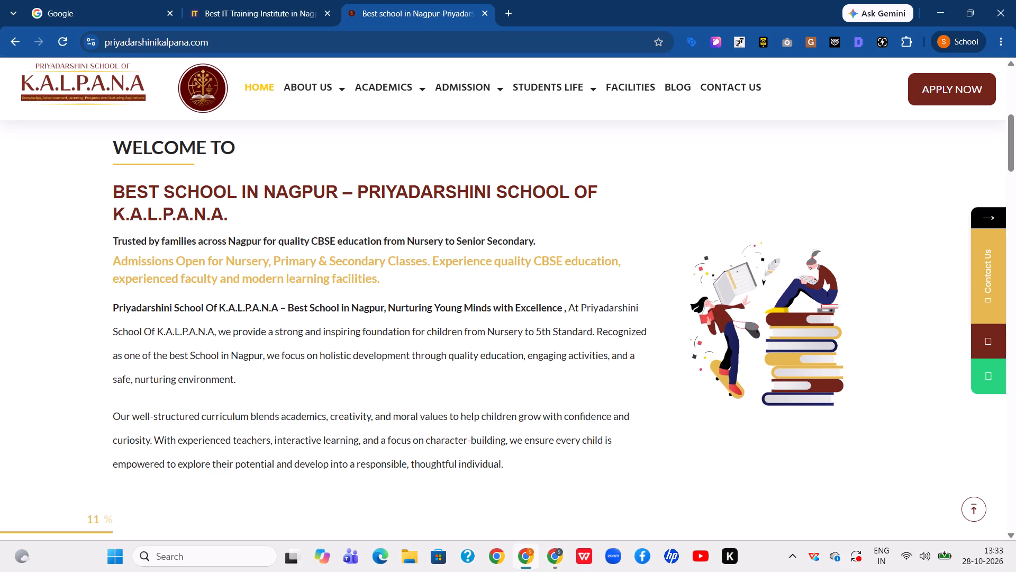
pyautogui.tripleClick(367, 205)
pyautogui.doubleClick(367, 205)
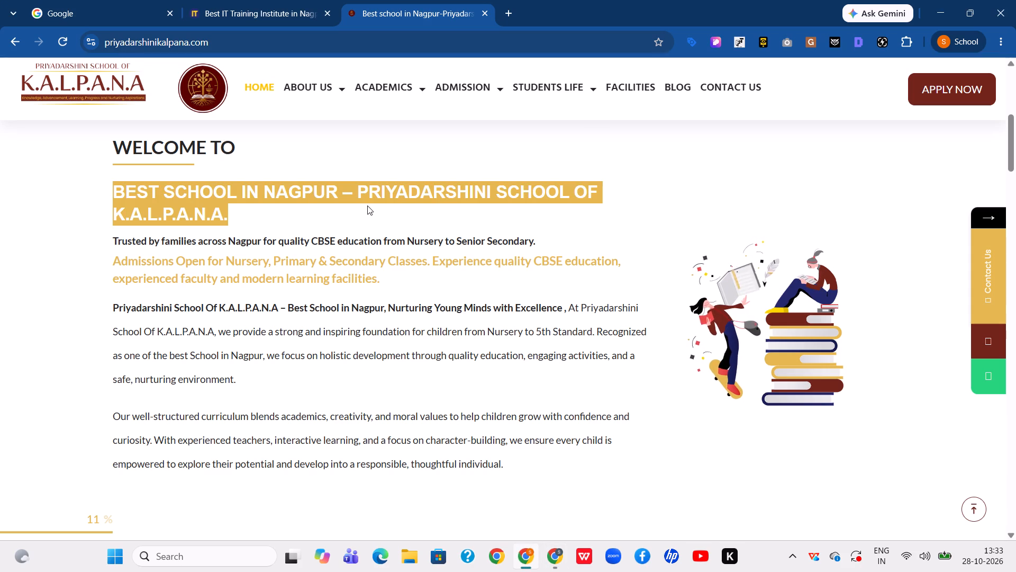
pyautogui.hotkey('ctrl', 'c')
pyautogui.tripleClick(424, 377)
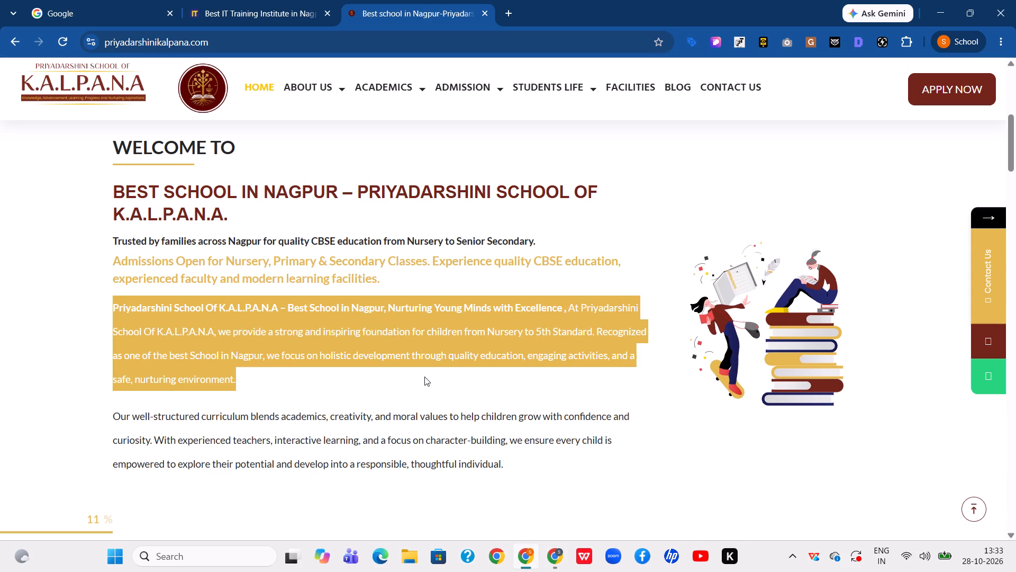
pyautogui.moveTo(424, 377); pyautogui.dragTo(429, 418)
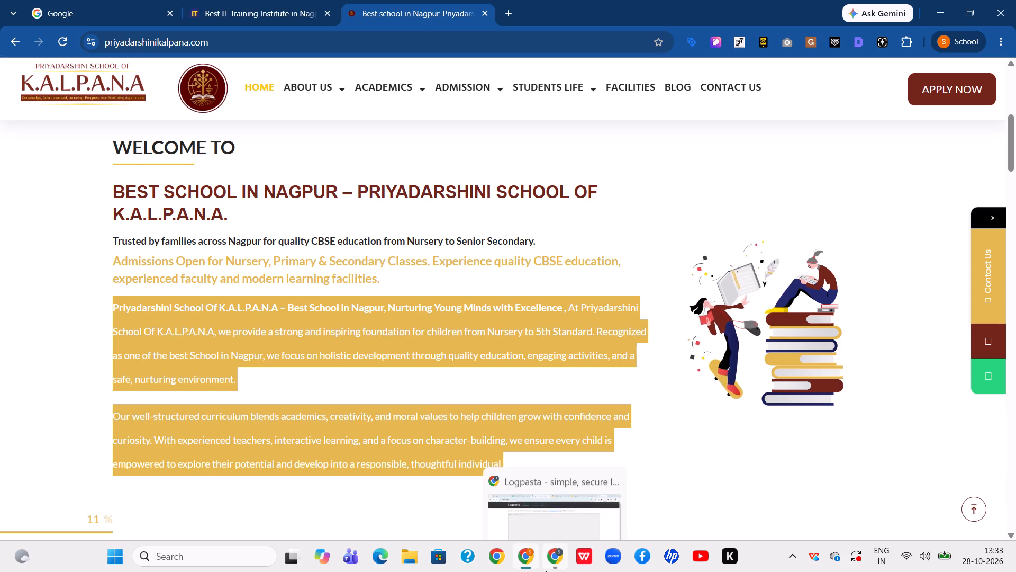
pyautogui.click(546, 571)
pyautogui.hotkey('ctrl', 'v')
pyautogui.press('Return')
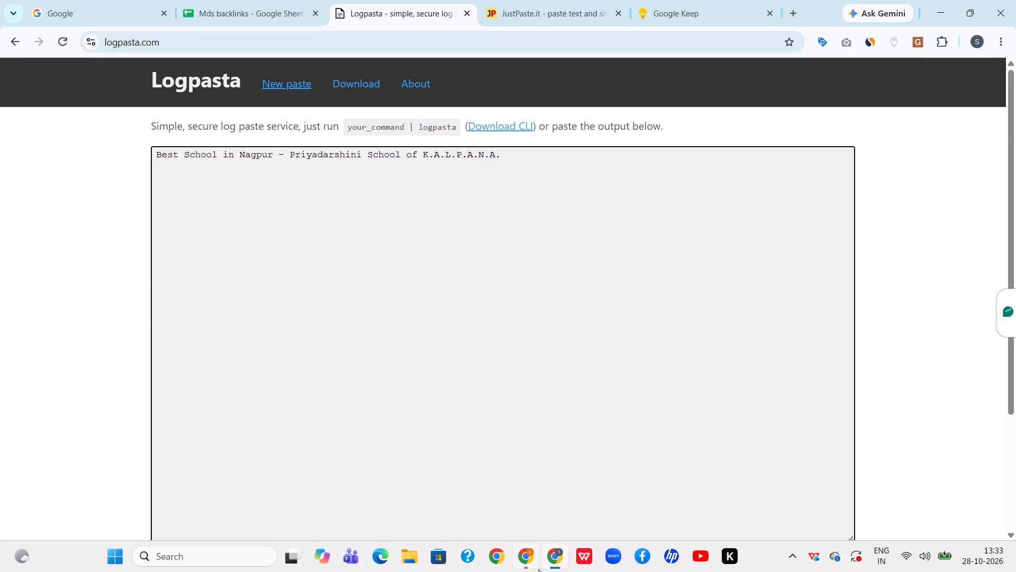
# Copy the two introductory paragraphs from the school website's welcome section into the Logpasta text below the heading.
pyautogui.click(530, 556)
pyautogui.hotkey('ctrl', 'c')
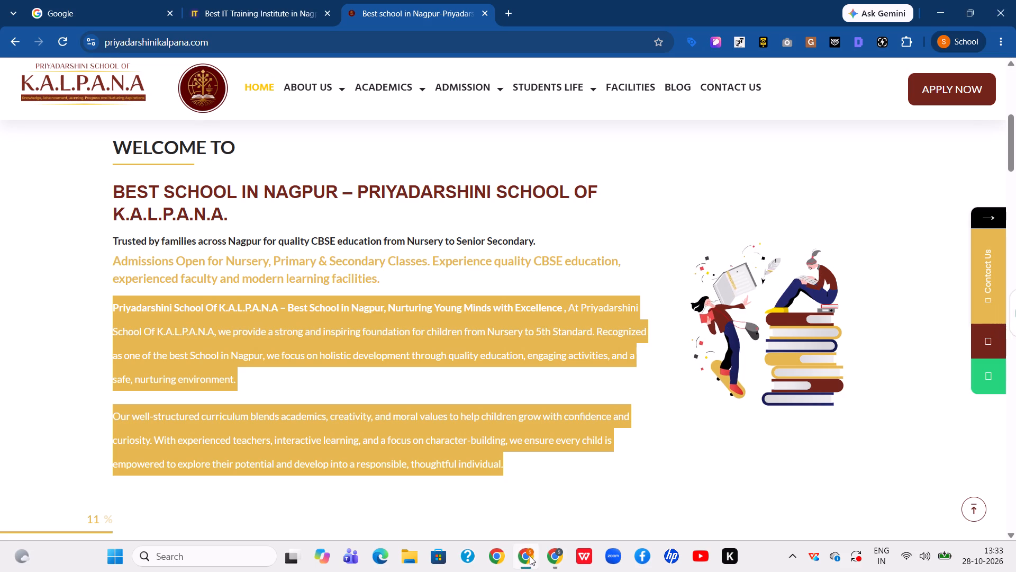
pyautogui.click(457, 316)
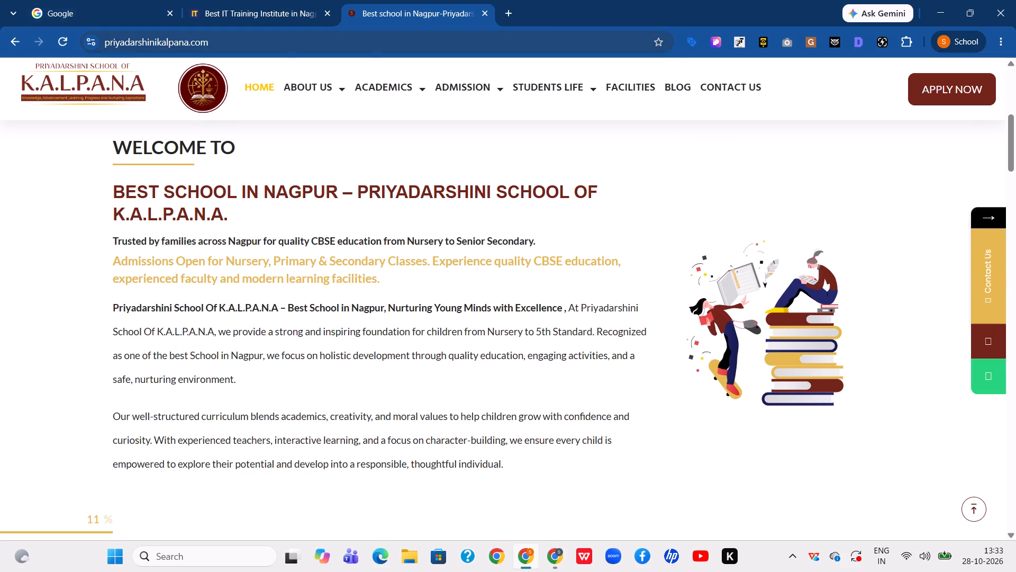
pyautogui.click(179, 40)
pyautogui.click(564, 570)
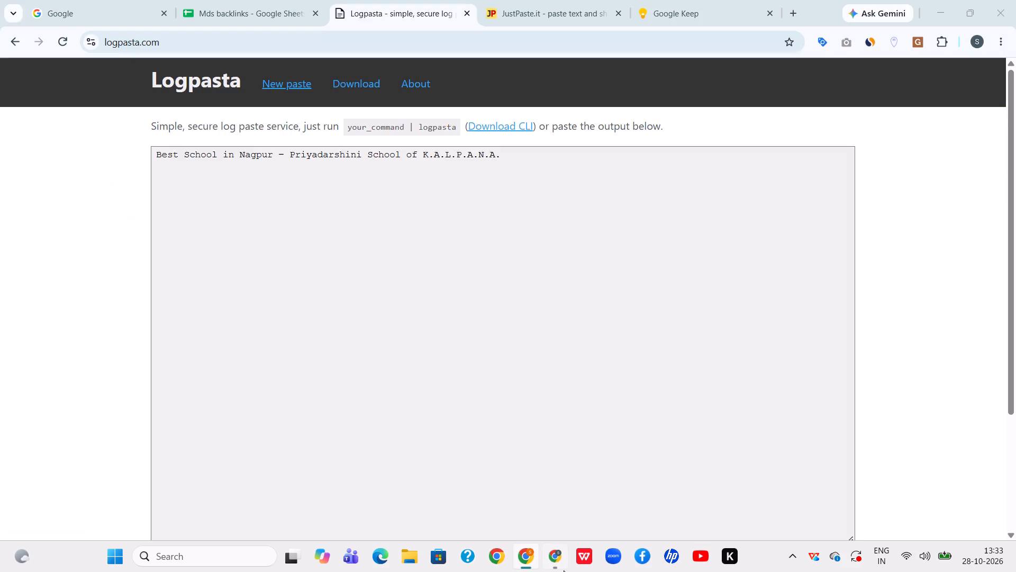
pyautogui.hotkey('ctrl', 'v')
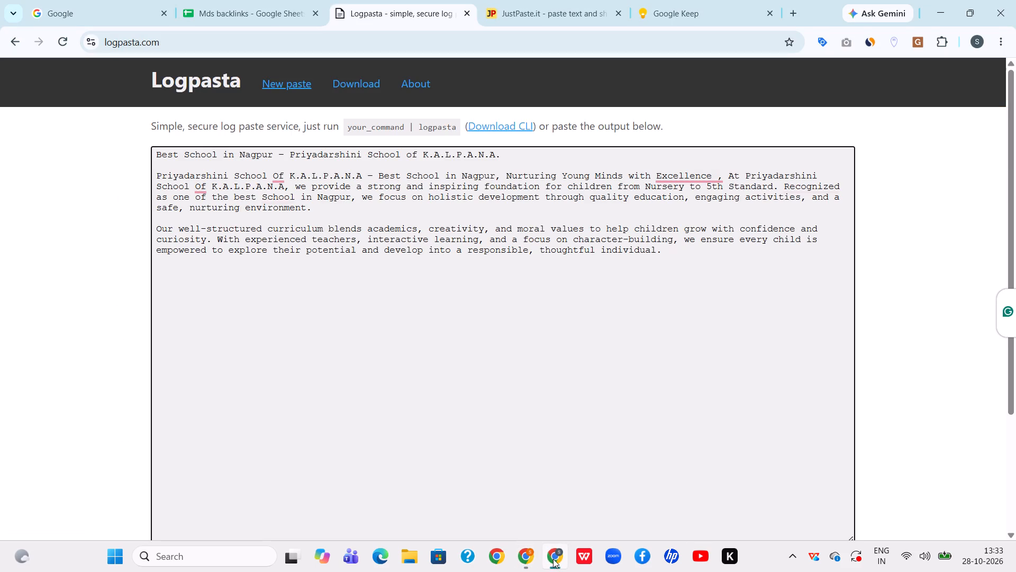
pyautogui.click(524, 557)
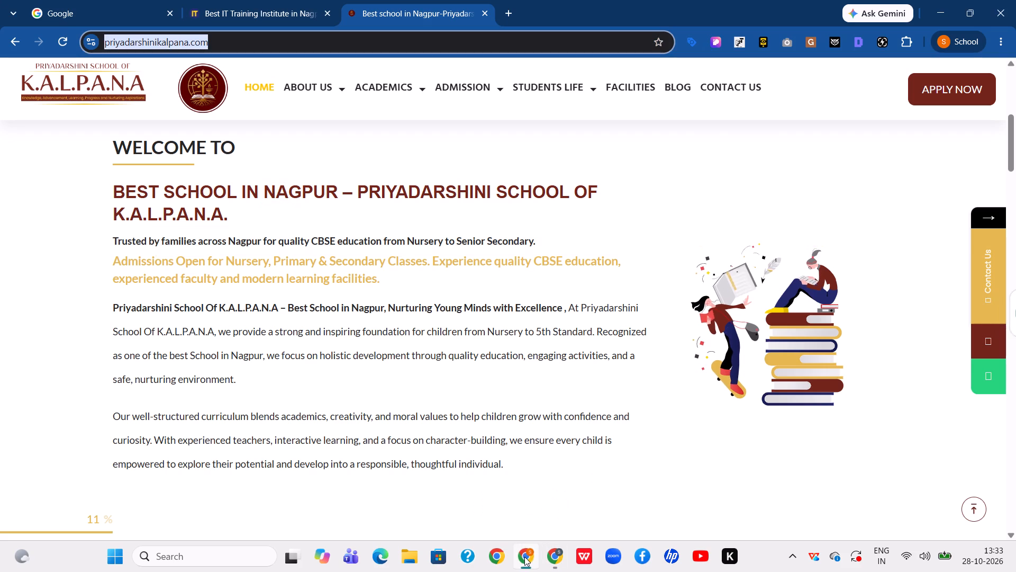
pyautogui.hotkey('ctrl', 'c')
pyautogui.click(369, 295)
pyautogui.click(306, 1)
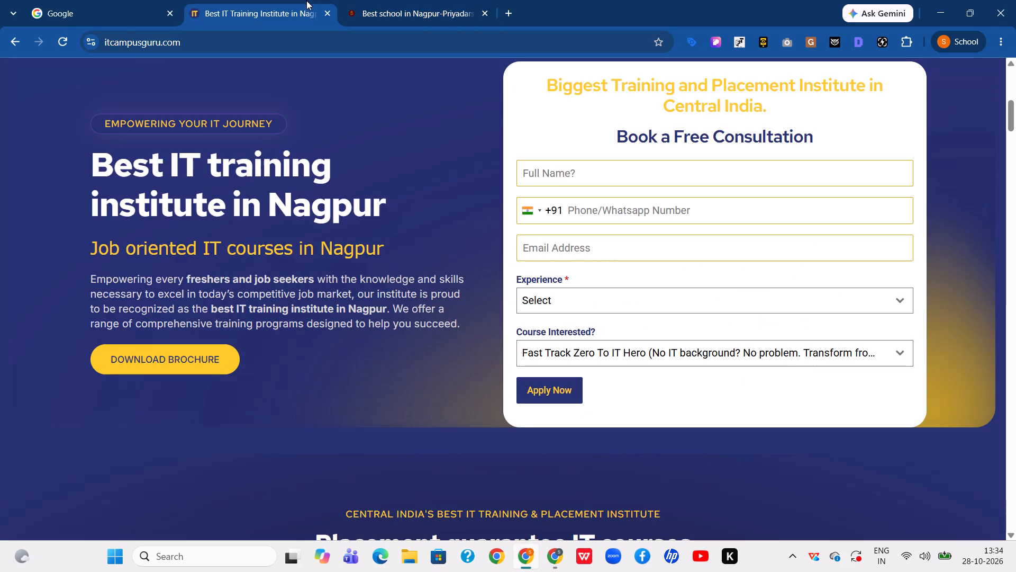
pyautogui.click(556, 559)
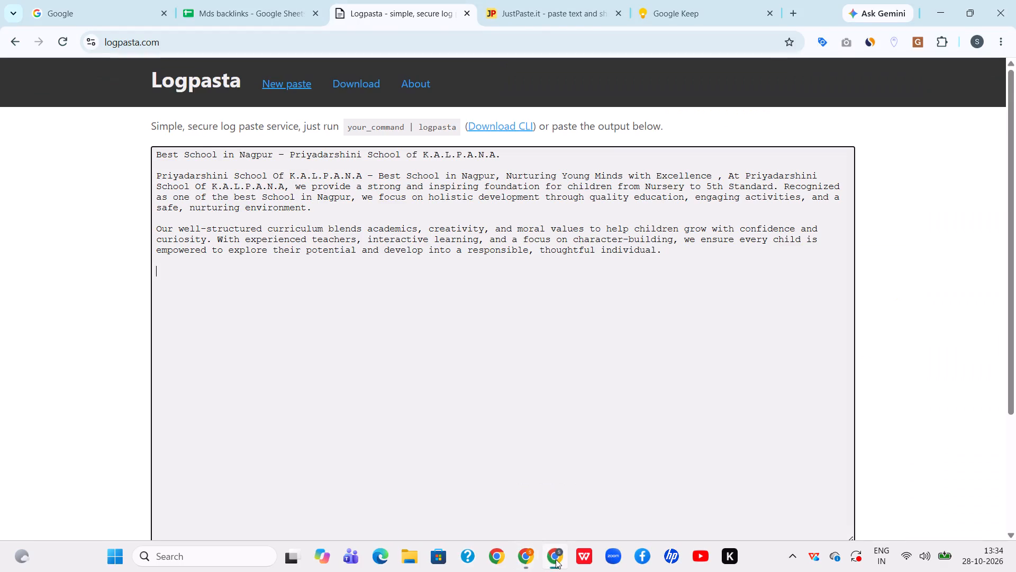
pyautogui.hotkey('ctrl', 'v')
pyautogui.press('Return')
pyautogui.press('Return')
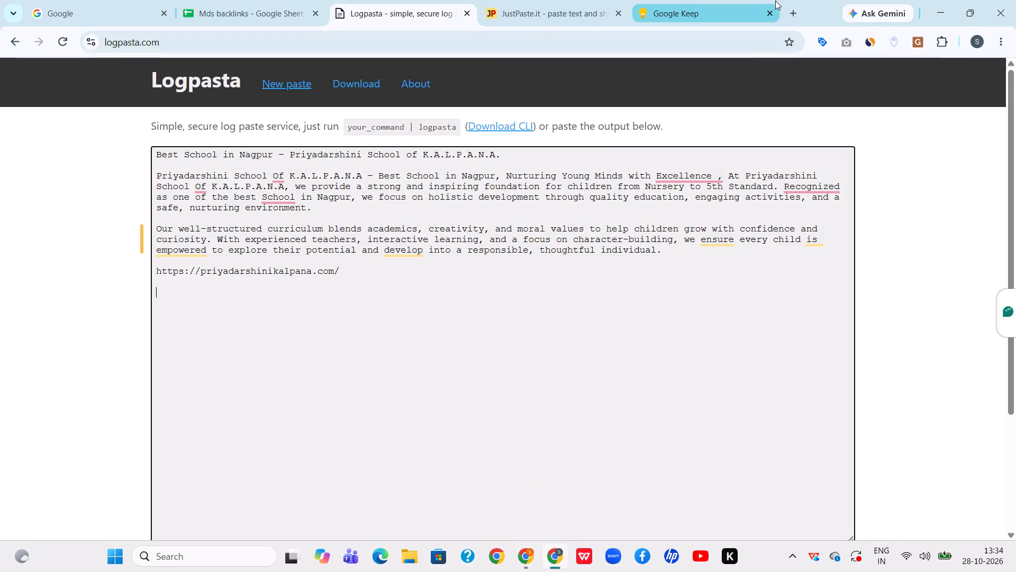
# Copy all hashtags from the Keep note "Keyword for School-:" to the end of the Logpasta text, closing Keep.
pyautogui.click(746, 0)
pyautogui.hotkey('ctrl', 's')
pyautogui.hotkey('ctrl', 'a')
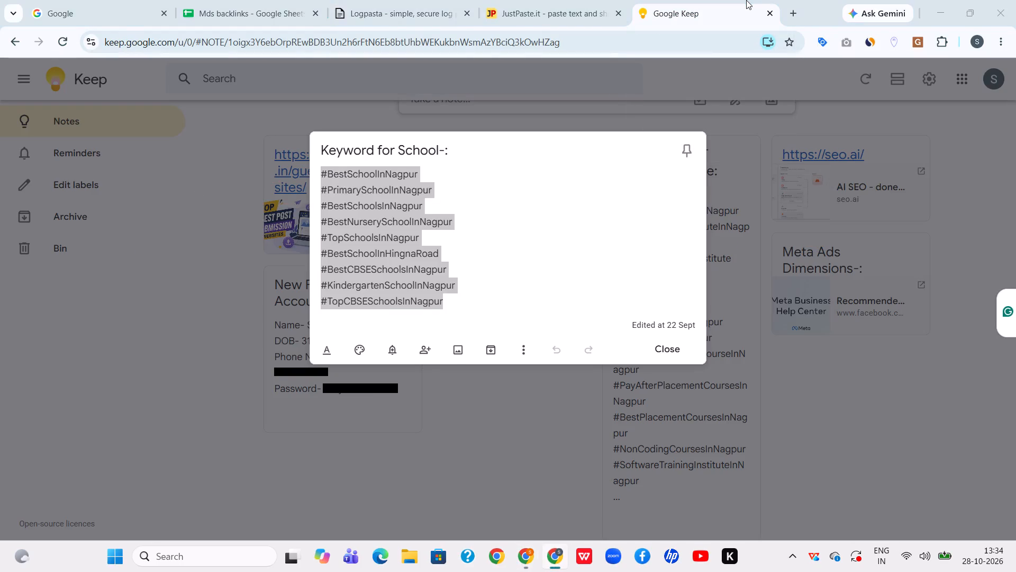
pyautogui.hotkey('ctrl', 'c')
pyautogui.press('Escape')
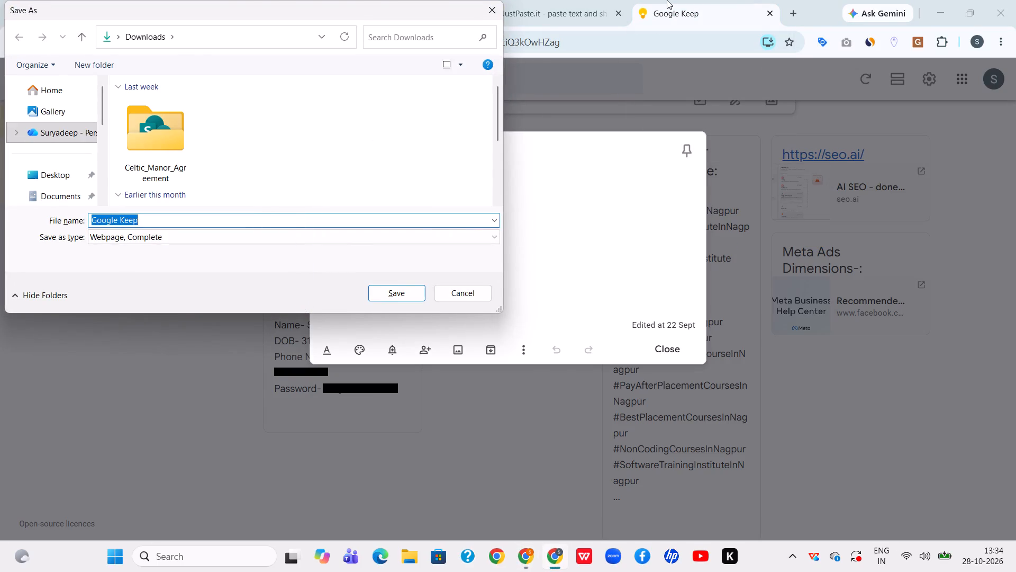
pyautogui.hotkey('ctrl', 'c')
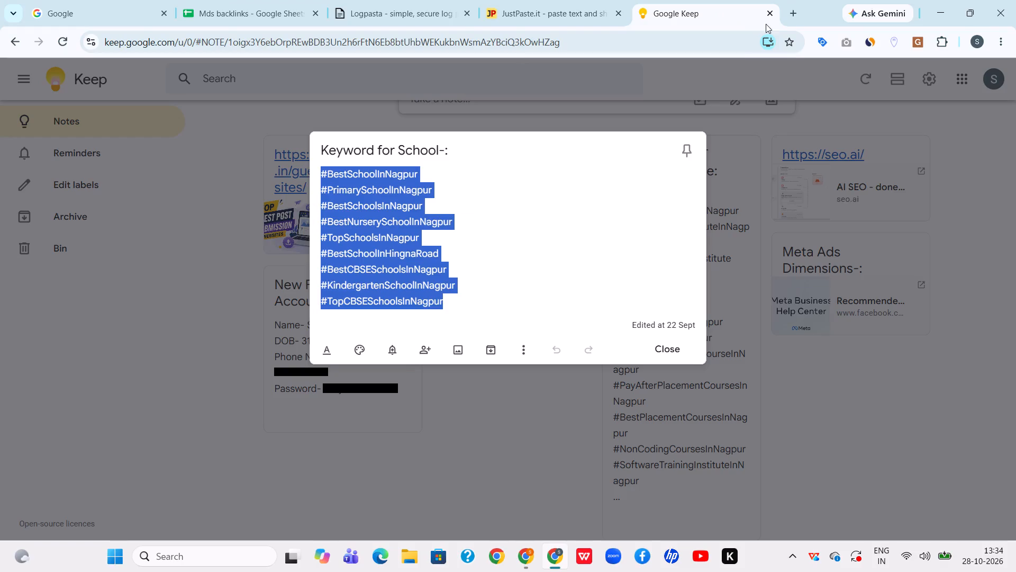
pyautogui.click(773, 15)
pyautogui.click(498, 0)
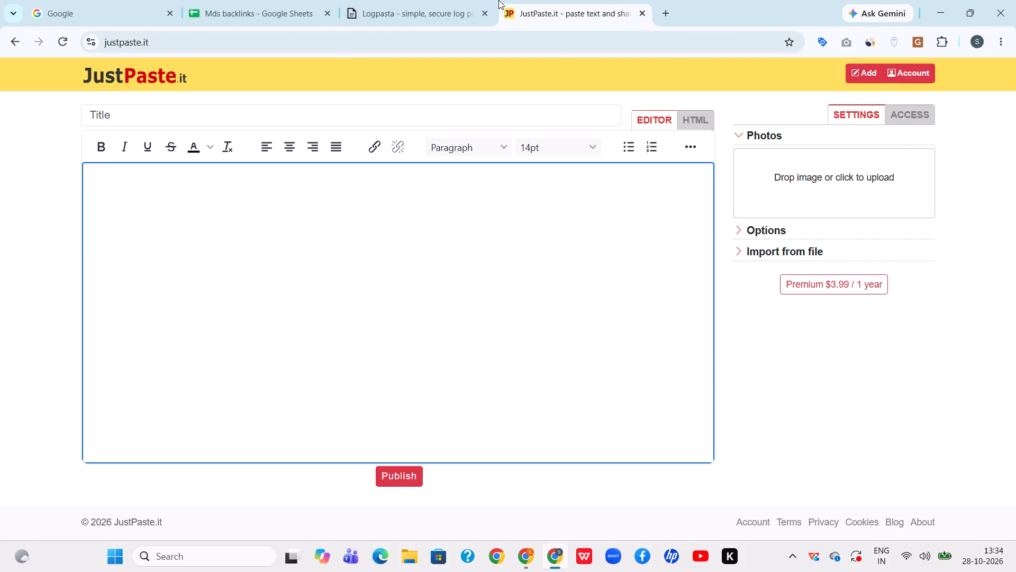
pyautogui.click(458, 0)
pyautogui.hotkey('ctrl', 'v')
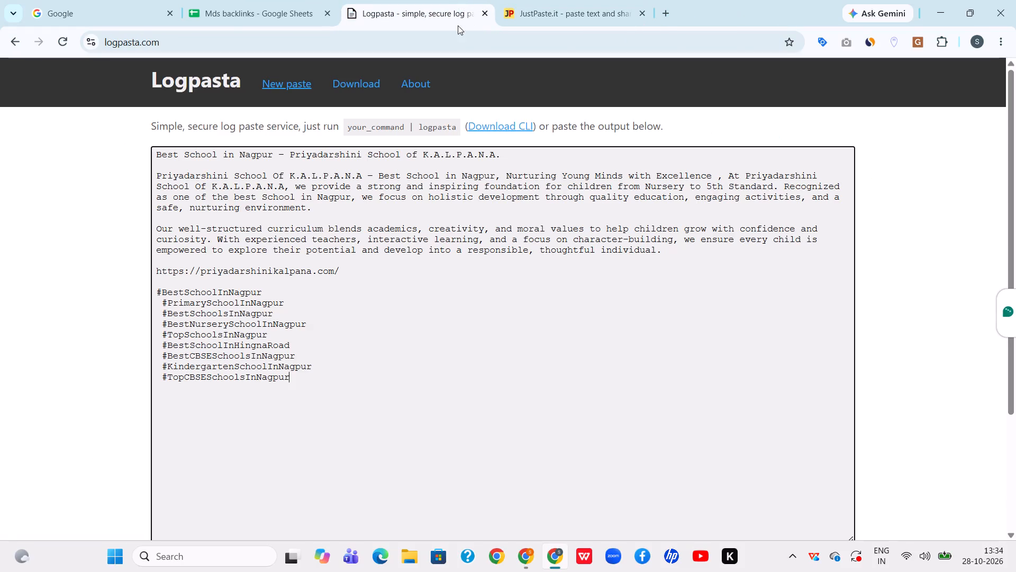
# Publish the Priyadarshini School of K.A.L.P.A.N.A. text on Logpasta.
pyautogui.scroll(-6, 381, 338)
pyautogui.click(424, 401)
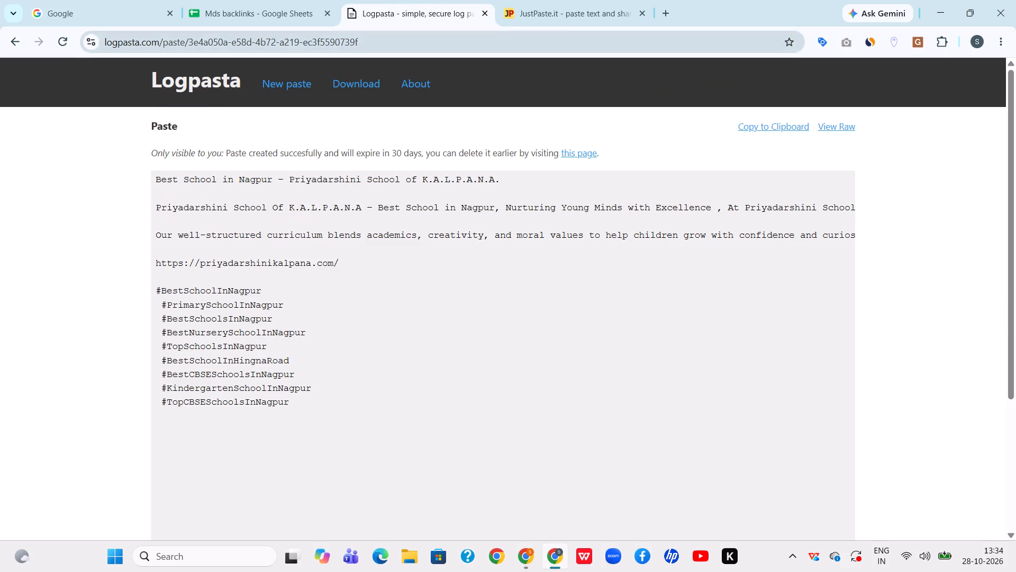
# Log the published school Logpasta link in cell D3603 of the Surya sheet in Mds backlinks, closing Logpasta.
pyautogui.click(434, 38)
pyautogui.hotkey('ctrl', 'c')
pyautogui.click(591, 1)
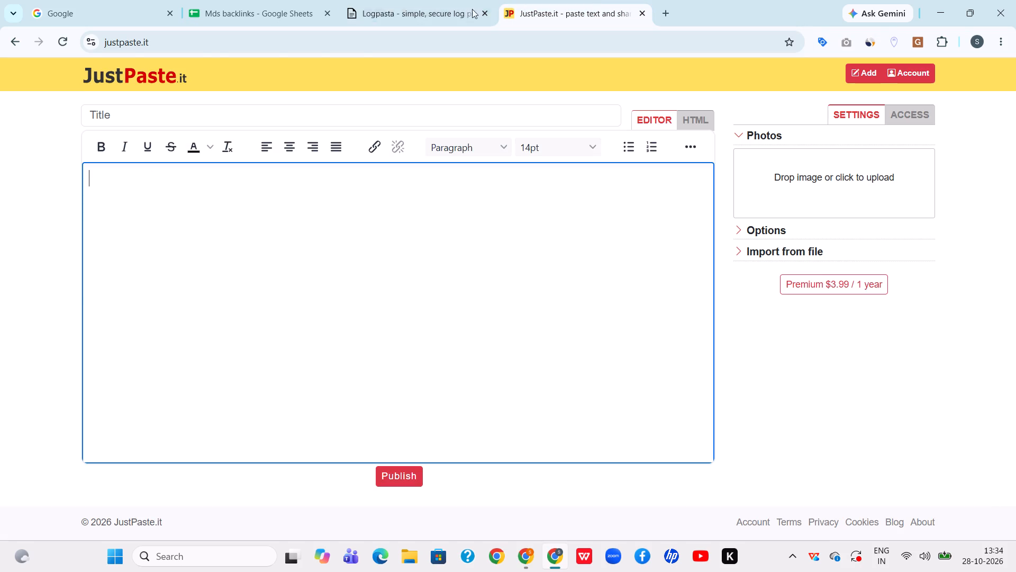
pyautogui.click(483, 15)
pyautogui.click(182, 0)
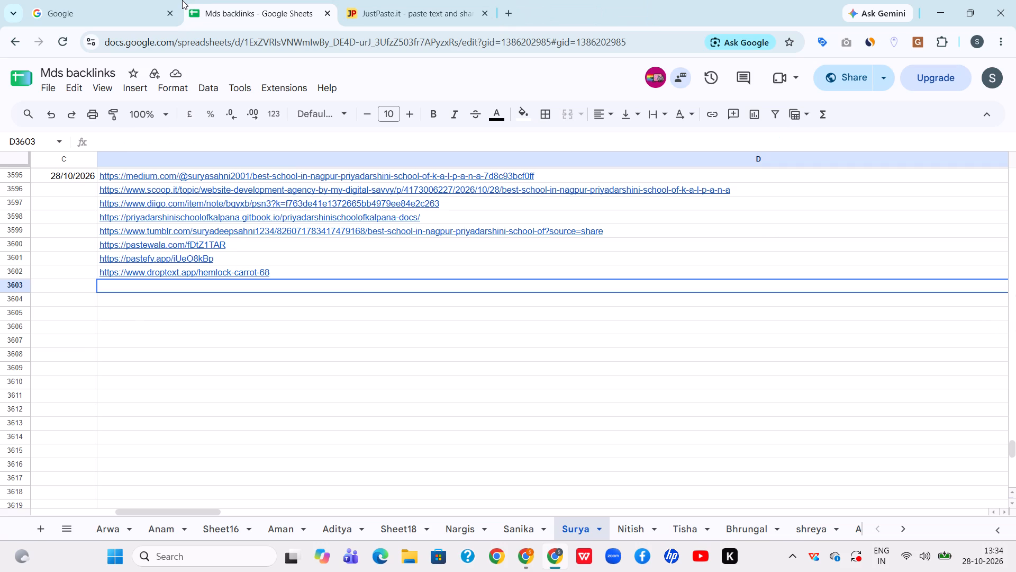
pyautogui.hotkey('ctrl', 'v')
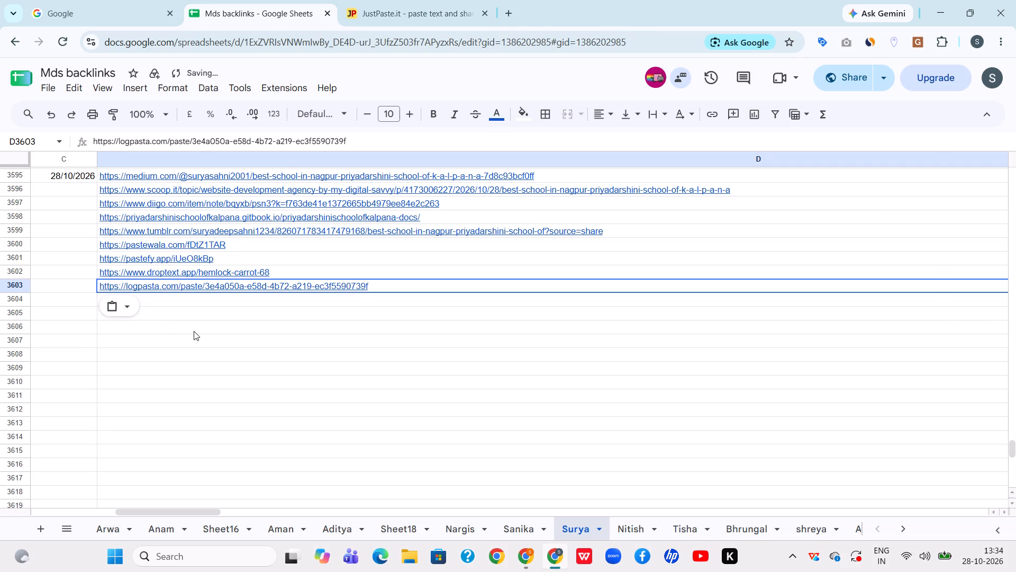
# In the Surya sheet, select the first empty cell in column H below the IT training institute backlinks dated 28/10/2026.
pyautogui.press('Right')
pyautogui.press('Right')
pyautogui.press('Right')
pyautogui.press('Right')
pyautogui.scroll(9, 194, 331)
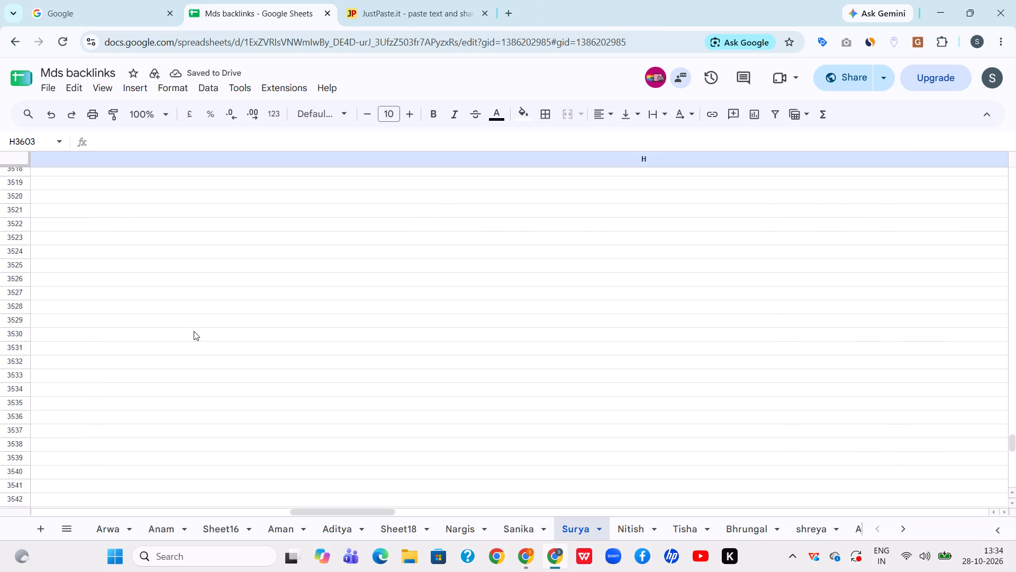
pyautogui.scroll(7, 194, 331)
pyautogui.scroll(-2, 194, 331)
pyautogui.hscroll(1, 194, 331)
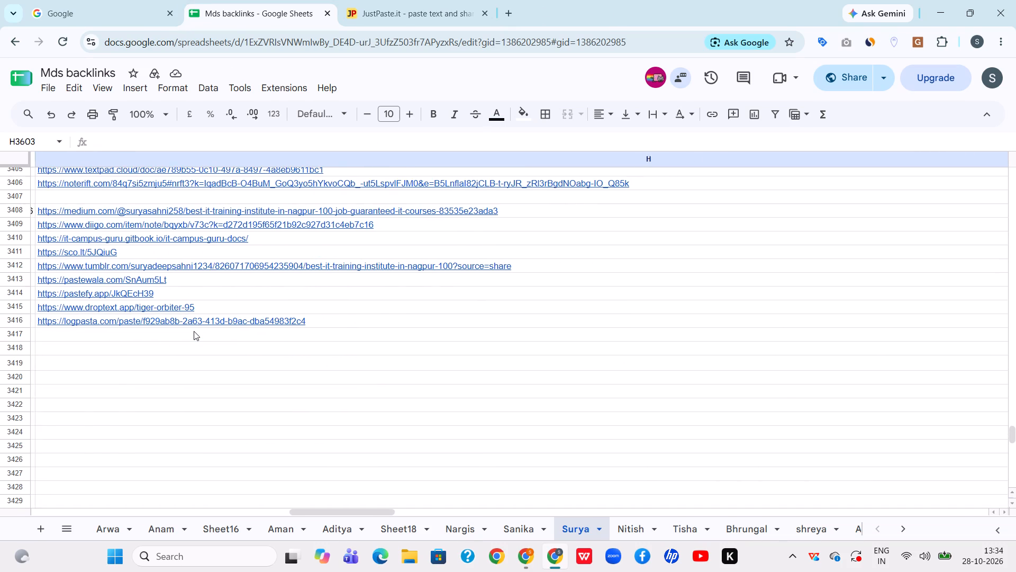
pyautogui.hscroll(1, 194, 331)
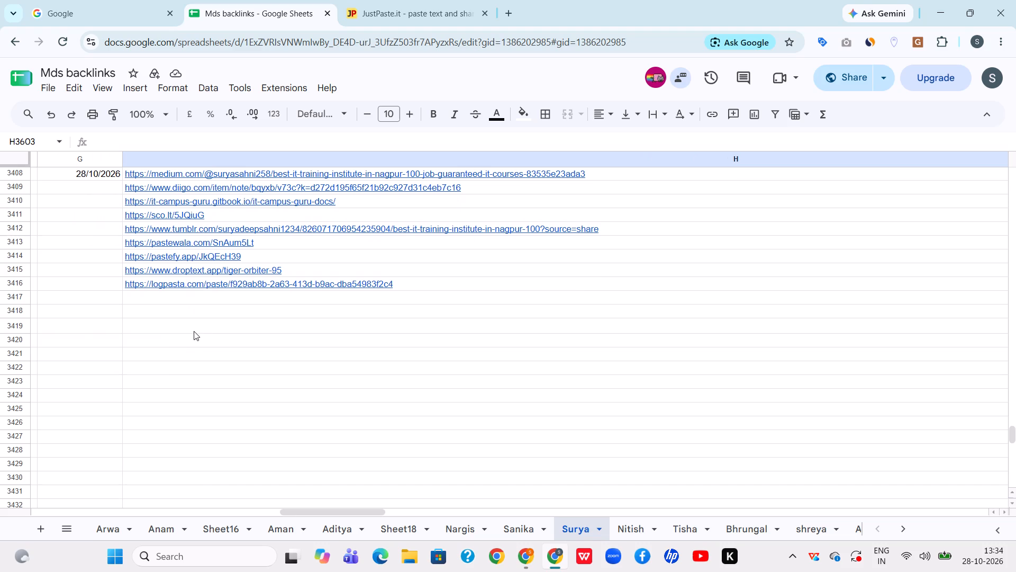
pyautogui.click(160, 300)
# Title the new JustPaste.it page "Best IT training institute in Nagpur", copying the heading from the itcampusguru.com website.
pyautogui.click(465, 2)
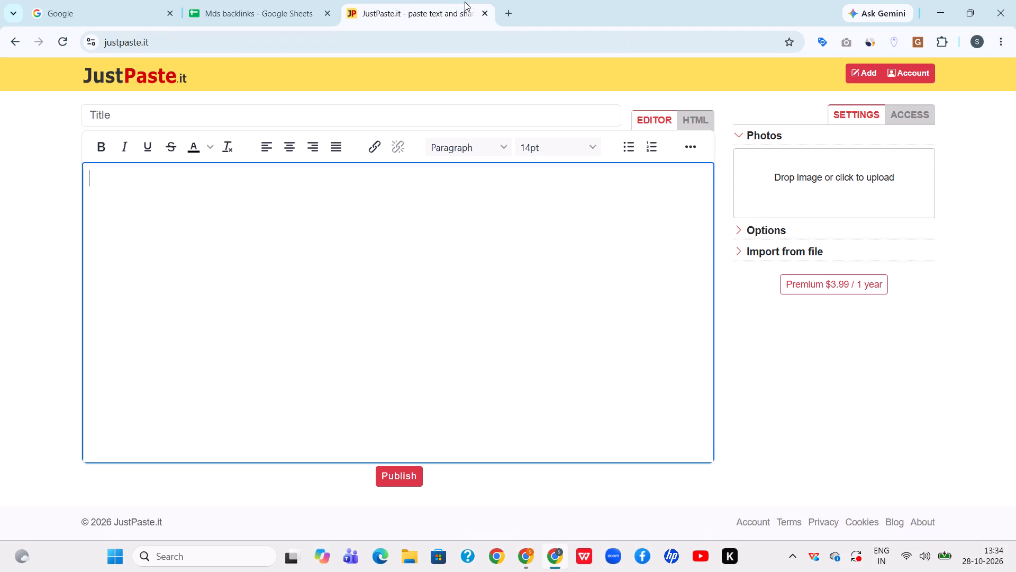
pyautogui.click(414, 119)
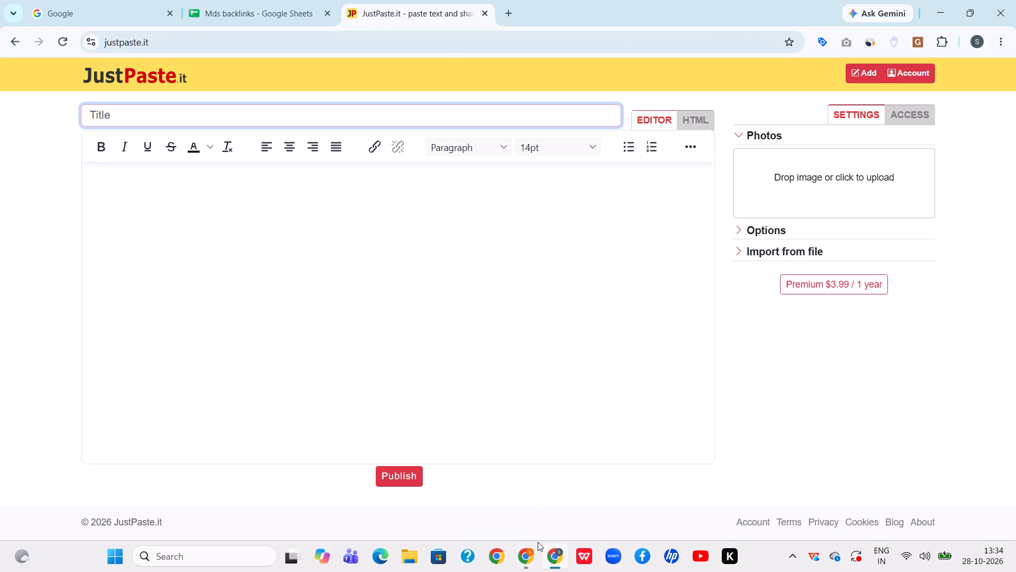
pyautogui.click(532, 542)
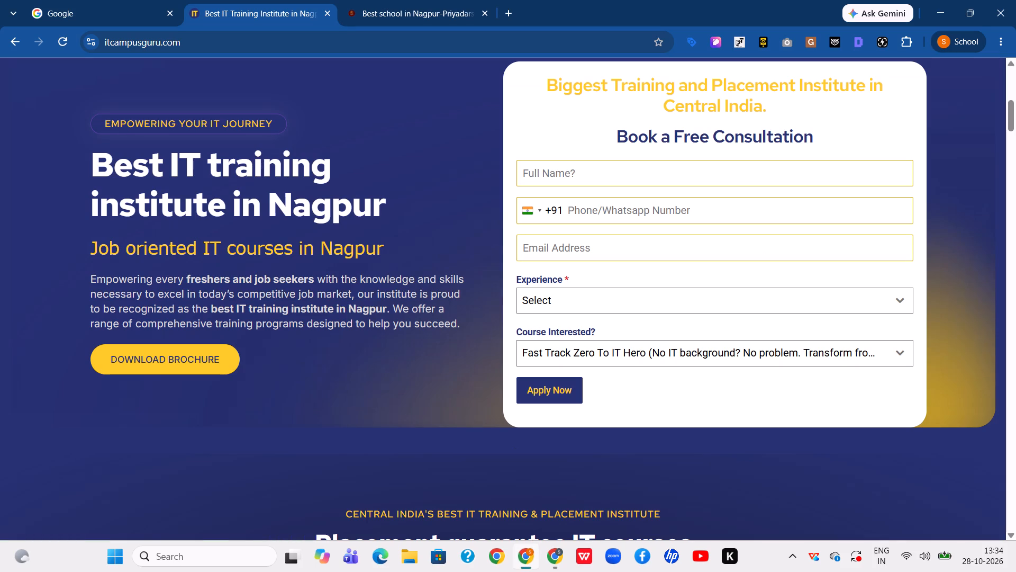
pyautogui.tripleClick(313, 176)
pyautogui.doubleClick(313, 176)
pyautogui.hotkey('ctrl', 'c')
pyautogui.click(313, 176)
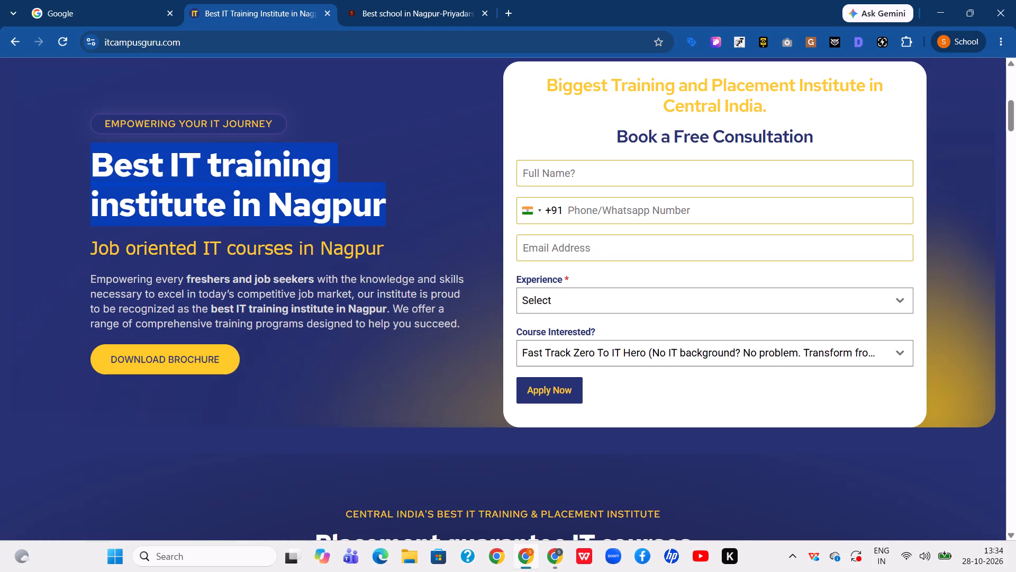
pyautogui.tripleClick(278, 300)
pyautogui.click(278, 300)
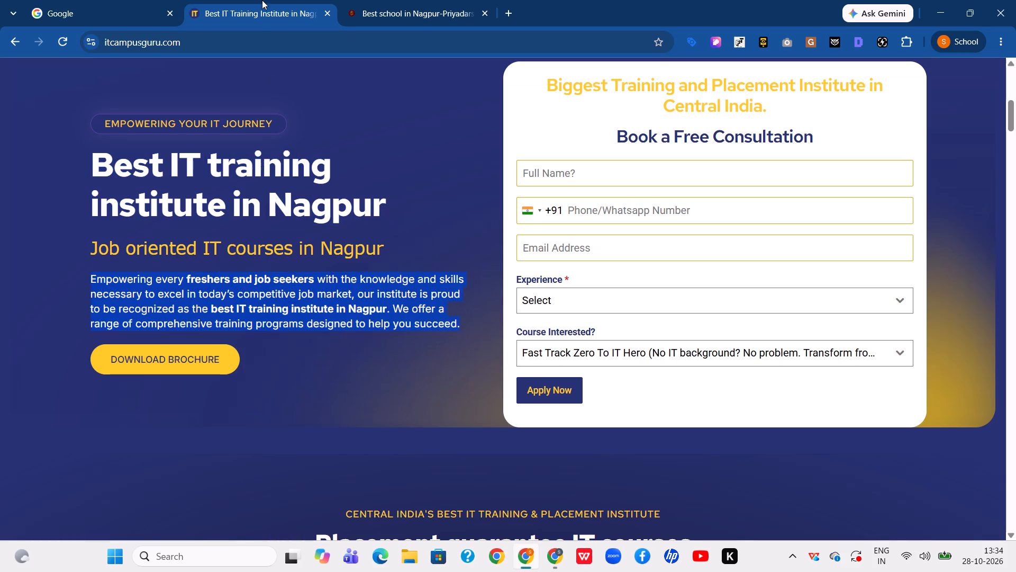
pyautogui.click(264, 40)
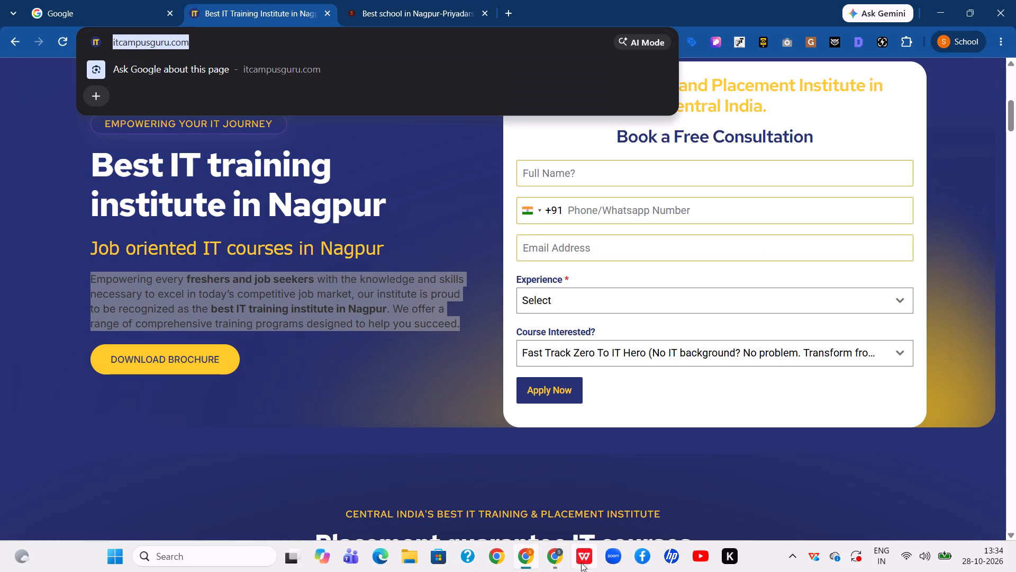
pyautogui.click(543, 550)
pyautogui.hotkey('ctrl', 'v')
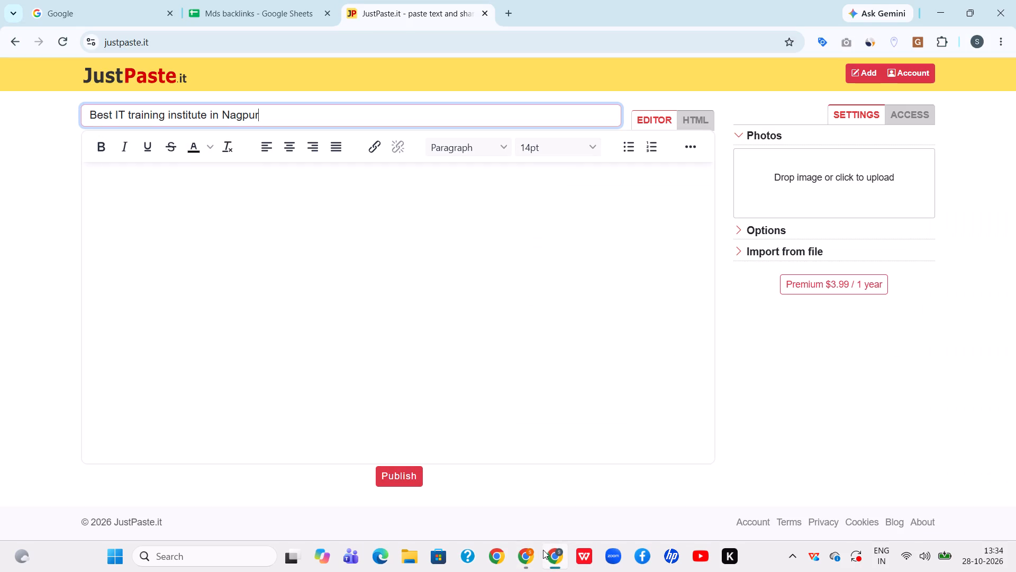
# Fill the JustPaste.it page body with the "Empowering every freshers and job seekers" paragraph copied from the itcampusguru.com website.
pyautogui.click(313, 304)
pyautogui.click(528, 550)
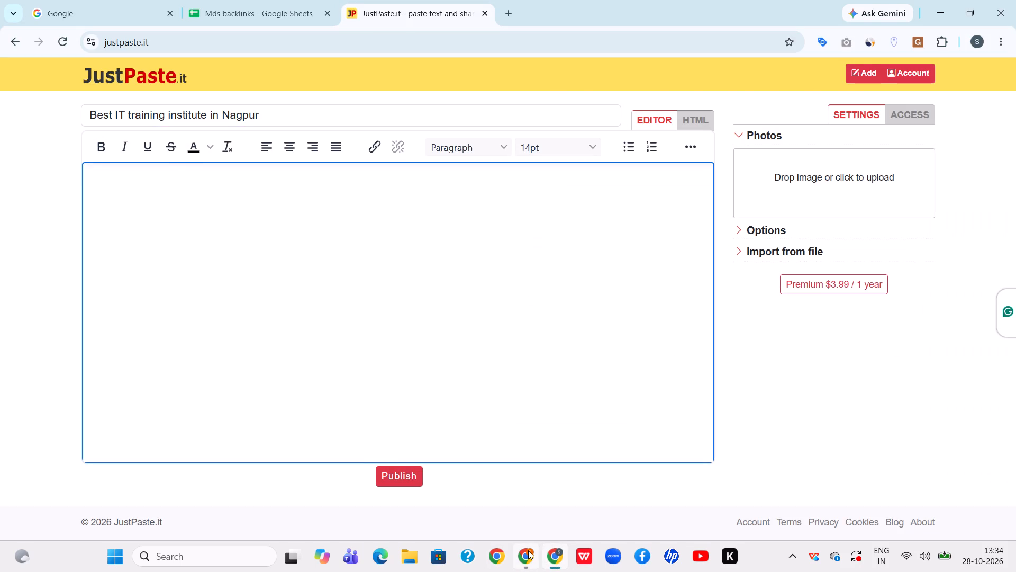
pyautogui.click(304, 284)
pyautogui.tripleClick(304, 284)
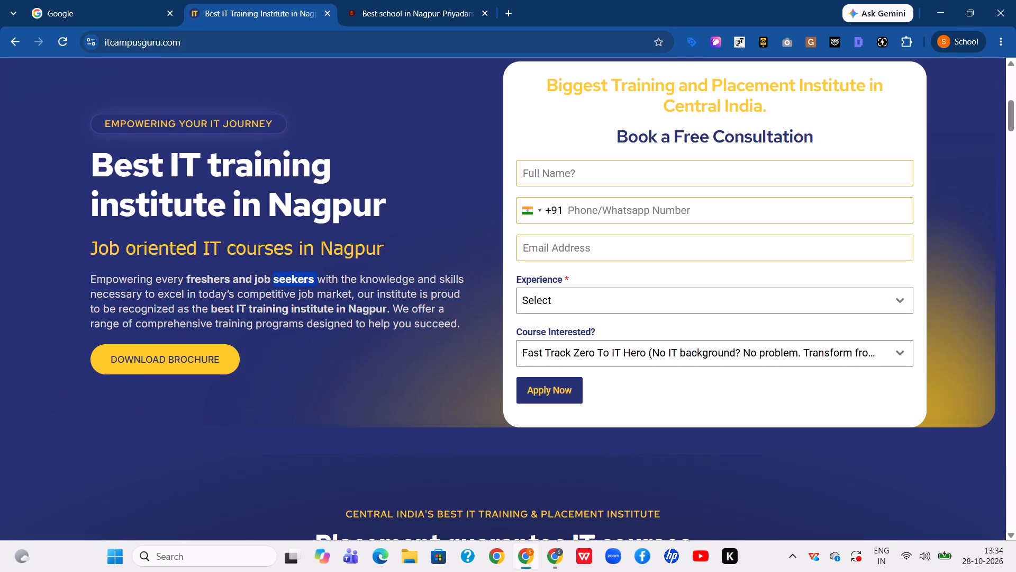
pyautogui.click(304, 284)
pyautogui.hotkey('ctrl', 'c')
pyautogui.click(304, 284)
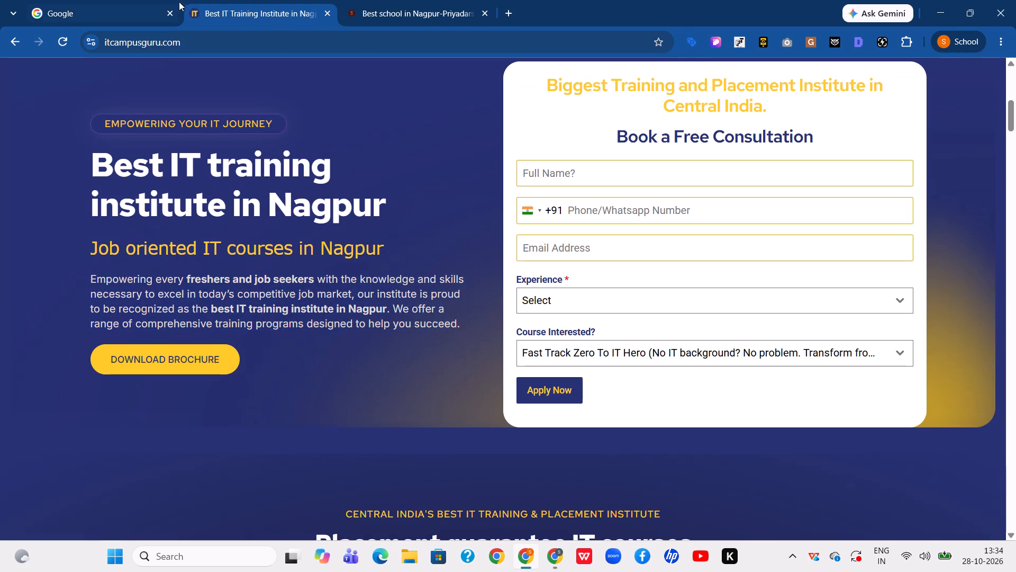
pyautogui.click(174, 40)
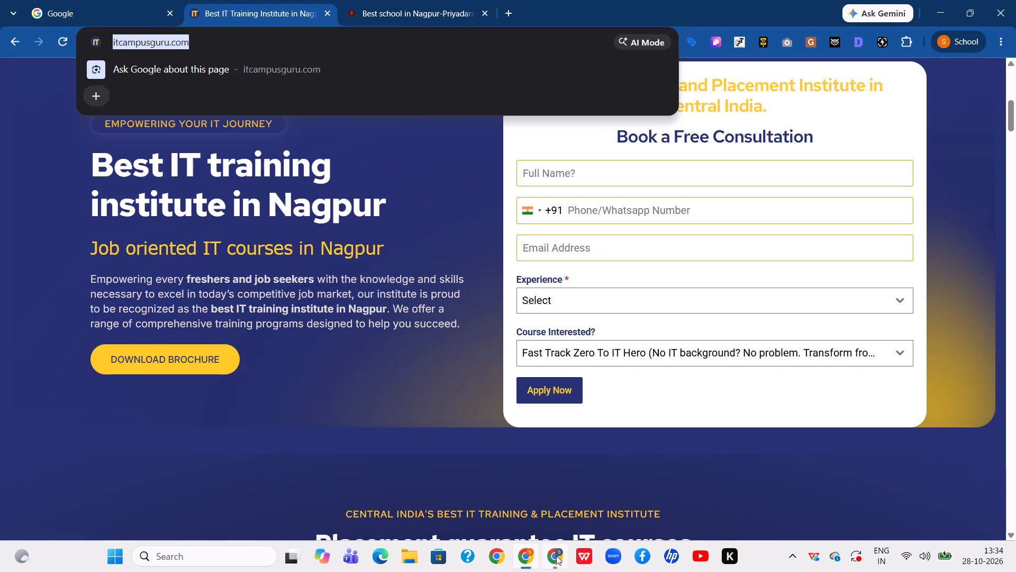
pyautogui.click(559, 561)
pyautogui.hotkey('ctrl', 'v')
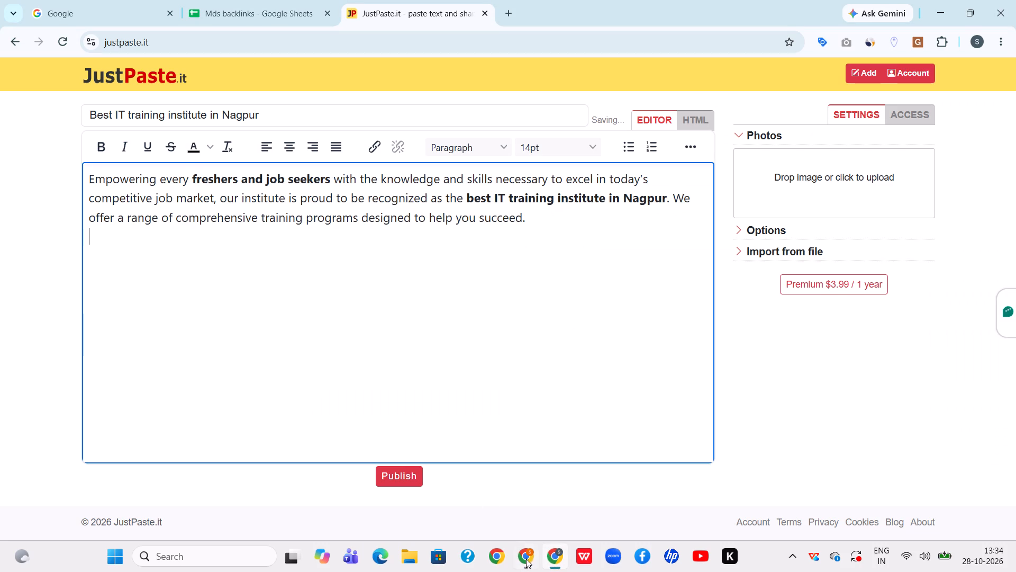
pyautogui.click(528, 564)
pyautogui.hotkey('ctrl', 'c')
pyautogui.click(386, 270)
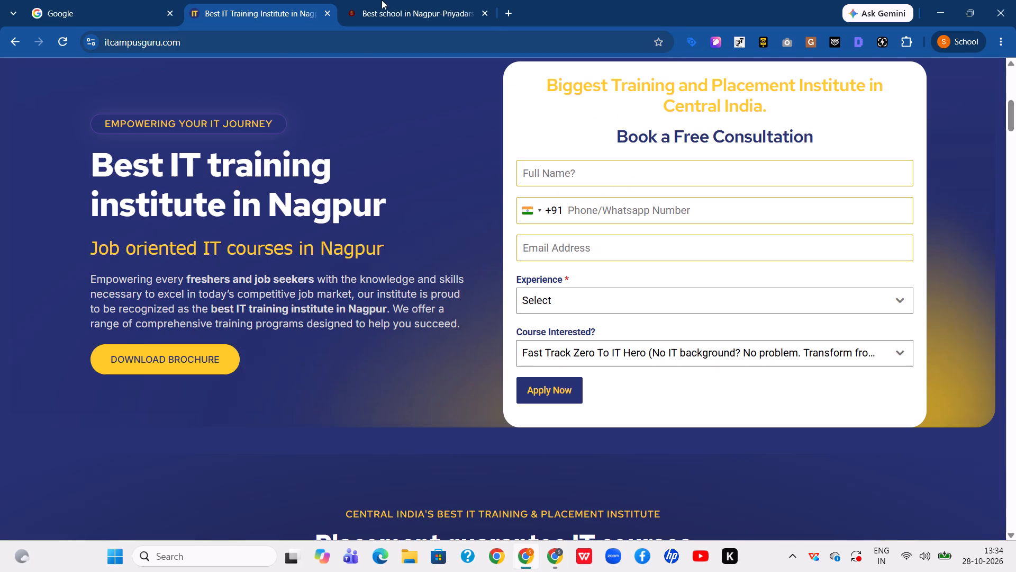
pyautogui.click(367, 0)
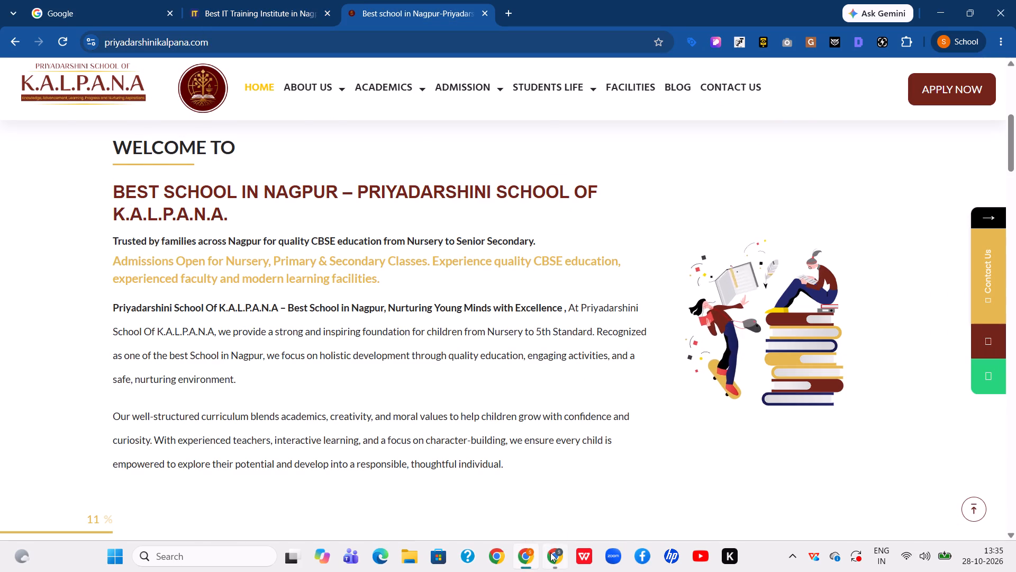
pyautogui.click(550, 552)
pyautogui.press('BackSpace')
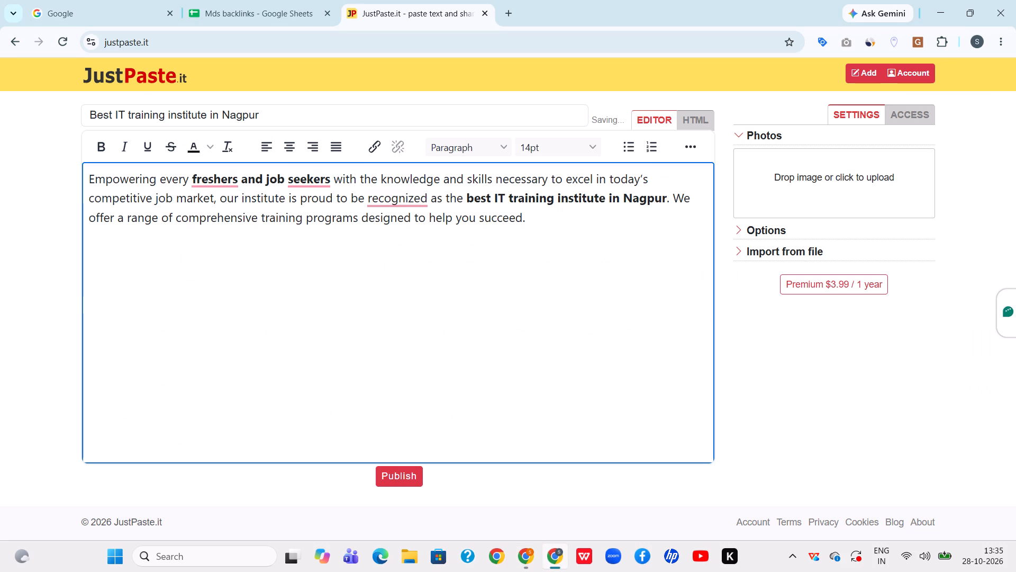
pyautogui.moveTo(465, 200); pyautogui.dragTo(672, 200)
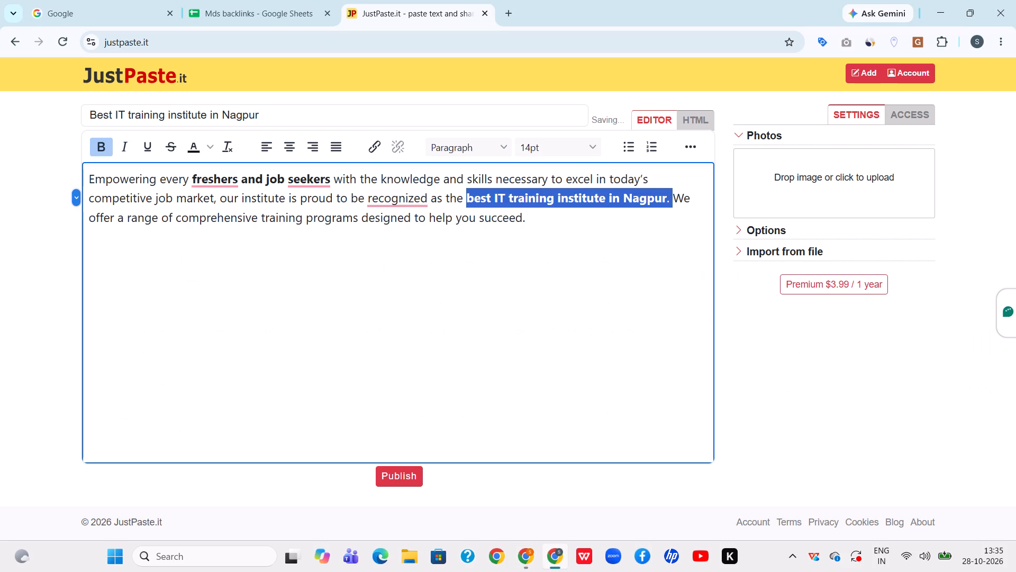
pyautogui.moveTo(672, 200); pyautogui.dragTo(669, 199)
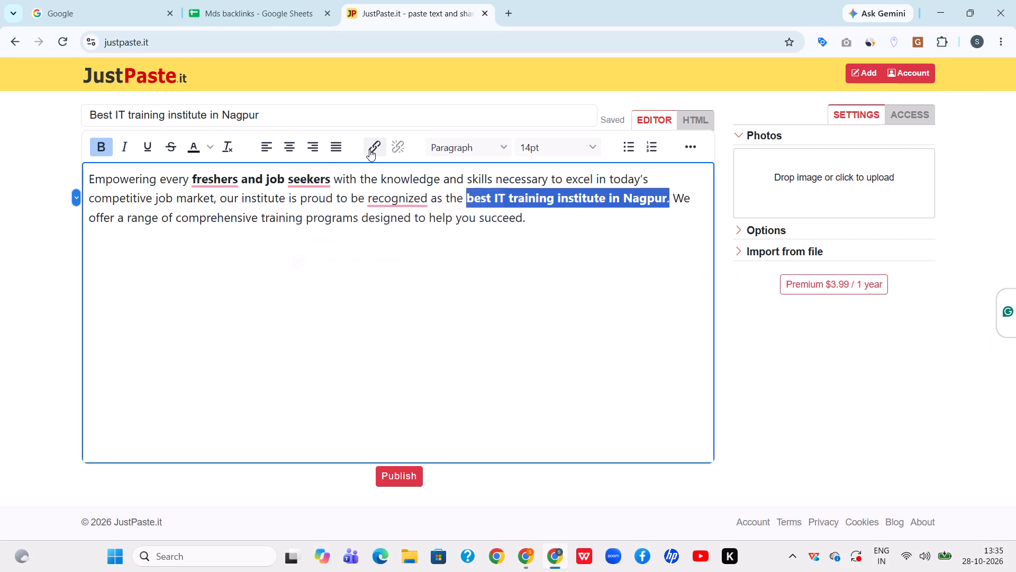
pyautogui.click(369, 148)
pyautogui.hotkey('ctrl', 'v')
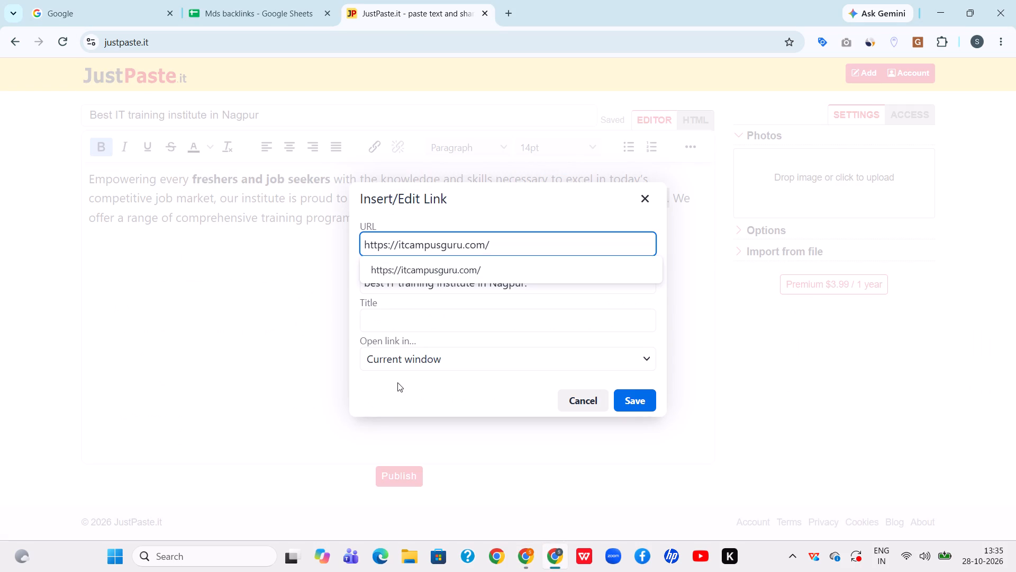
pyautogui.click(389, 359)
pyautogui.click(402, 400)
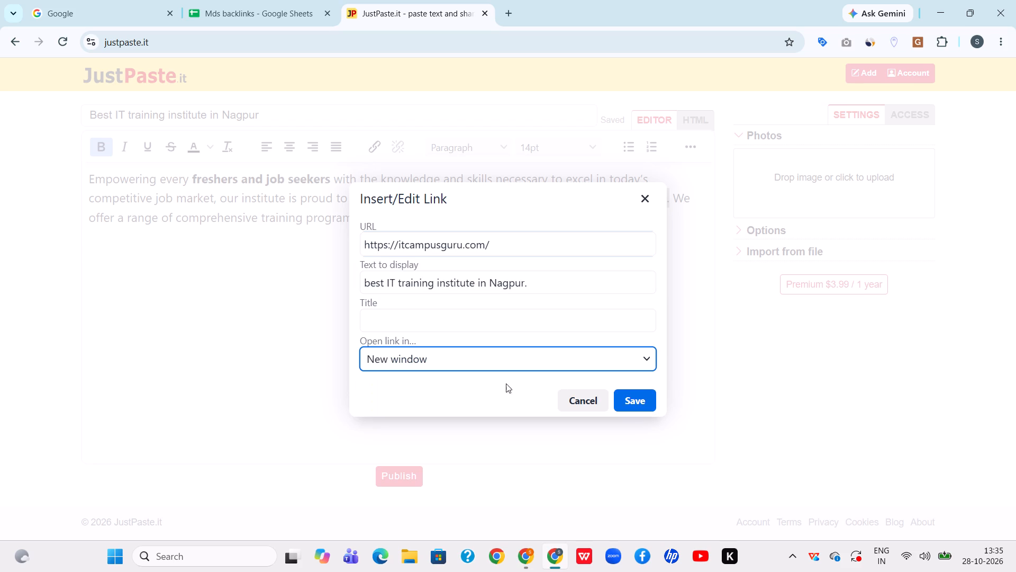
pyautogui.click(635, 398)
# Add the hashtags from the Google Keep note "Keywords for IT Training Institute" below the paragraph, leaving a blank line between.
pyautogui.click(635, 398)
pyautogui.press('Return')
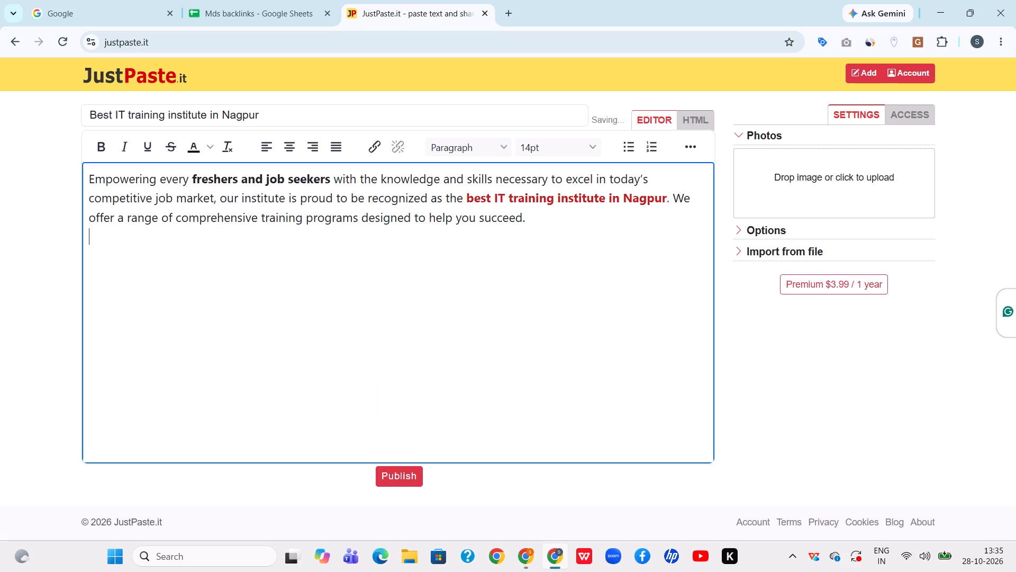
pyautogui.press('Return')
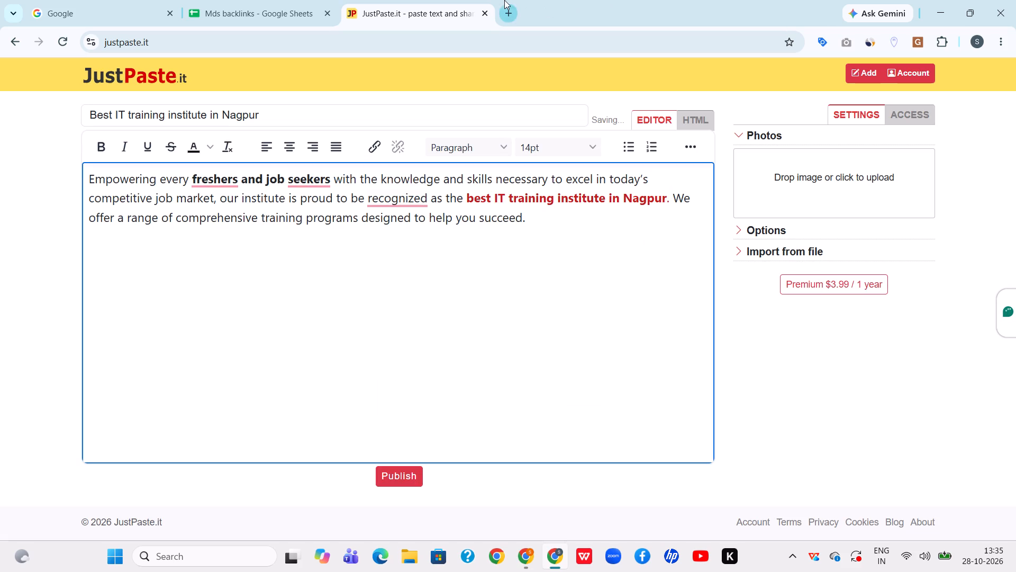
pyautogui.click(504, 0)
pyautogui.write('kee')
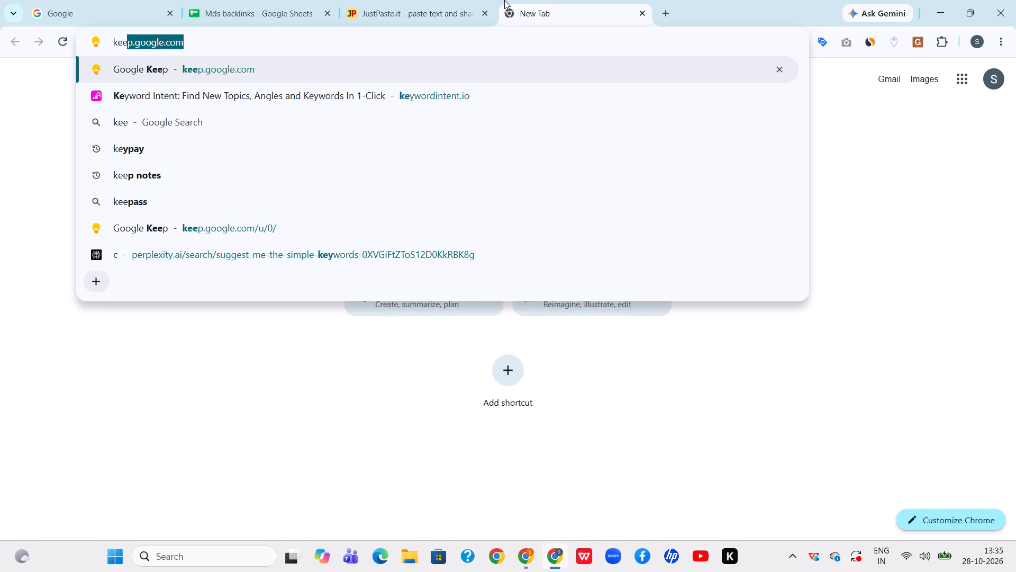
pyautogui.press('Return')
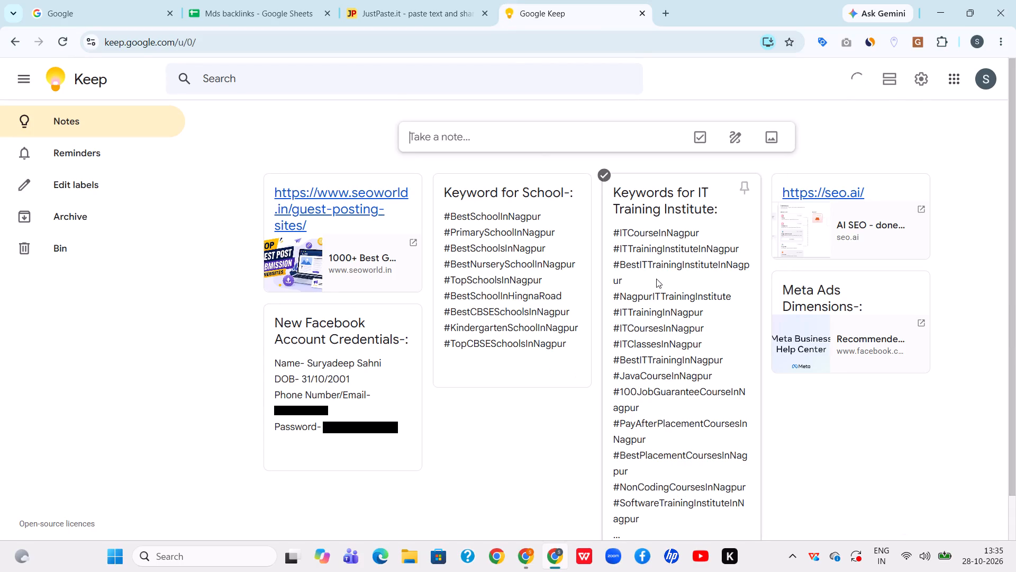
pyautogui.click(656, 279)
pyautogui.hotkey('ctrl', 'a')
pyautogui.hotkey('ctrl', 'c')
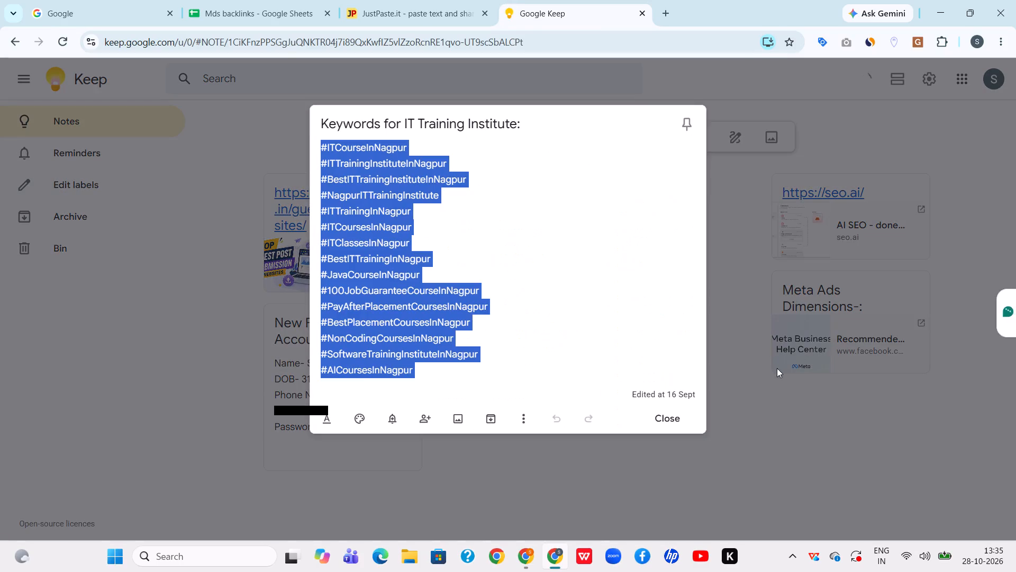
pyautogui.click(777, 368)
pyautogui.click(461, 234)
pyautogui.click(373, 0)
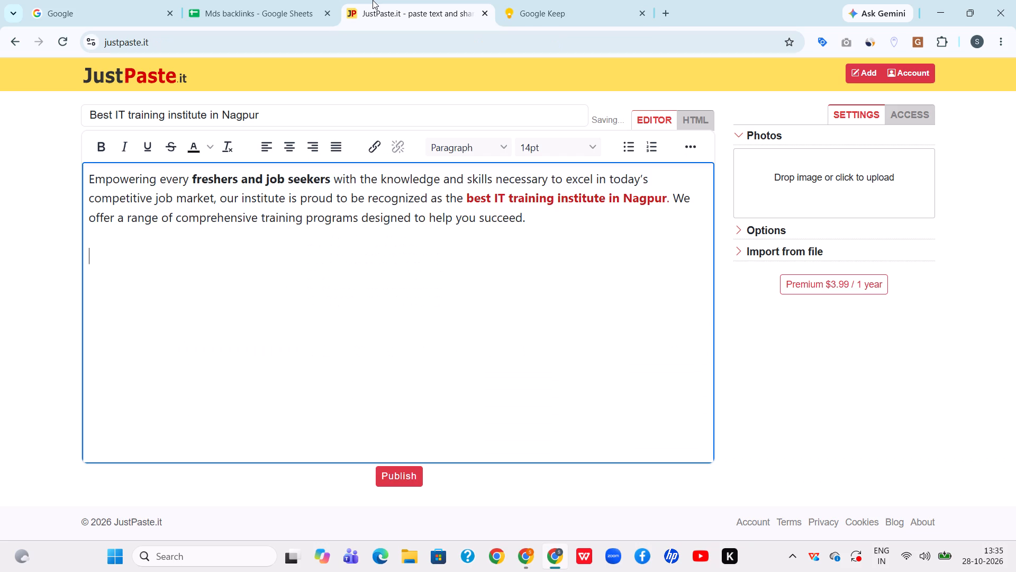
pyautogui.hotkey('ctrl', 'v')
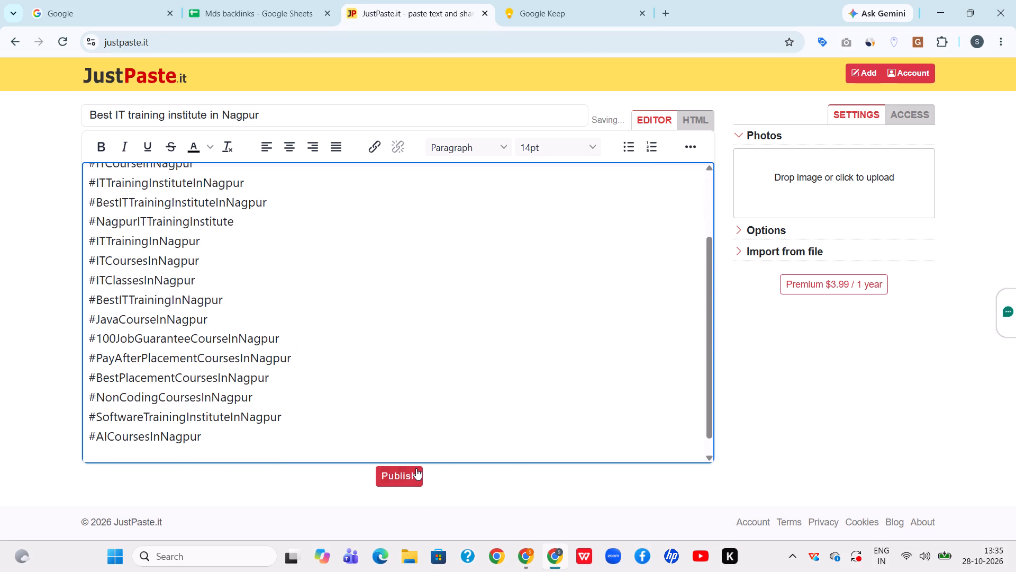
# Publish the IT training institute page on JustPaste.it, completing the anti-robot test by selecting all the dog images.
pyautogui.click(416, 468)
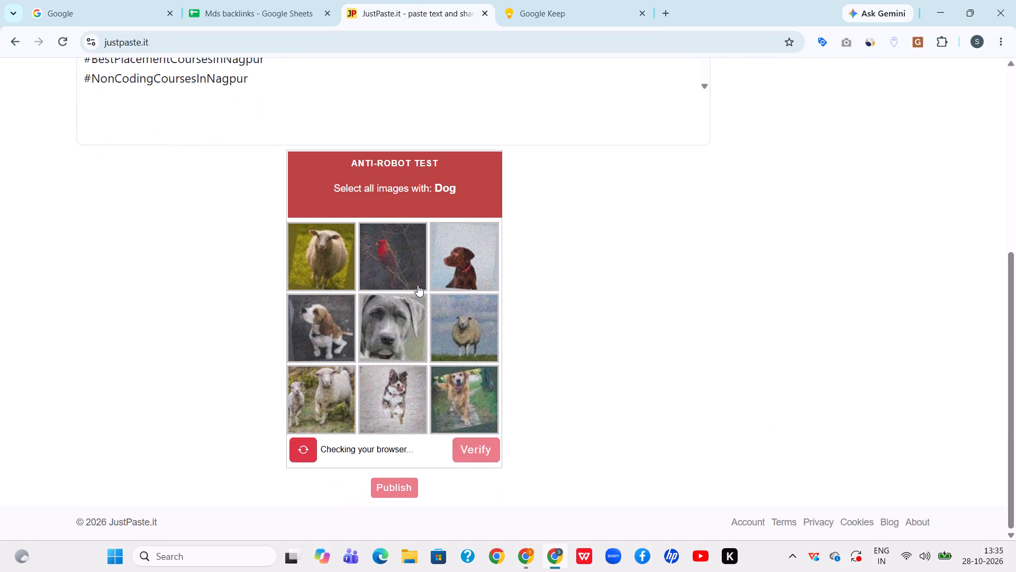
pyautogui.click(451, 253)
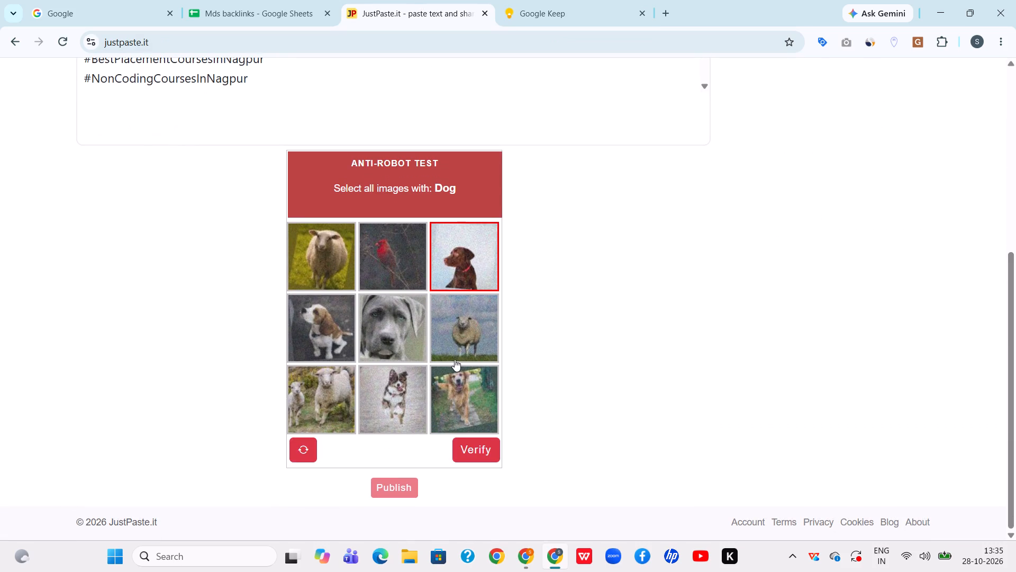
pyautogui.click(317, 329)
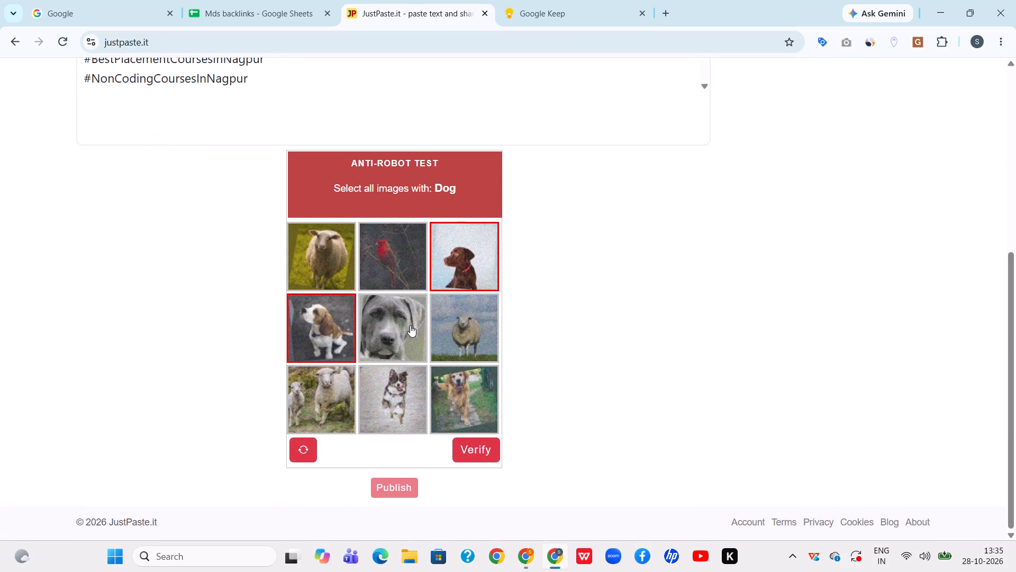
pyautogui.click(410, 325)
pyautogui.click(387, 394)
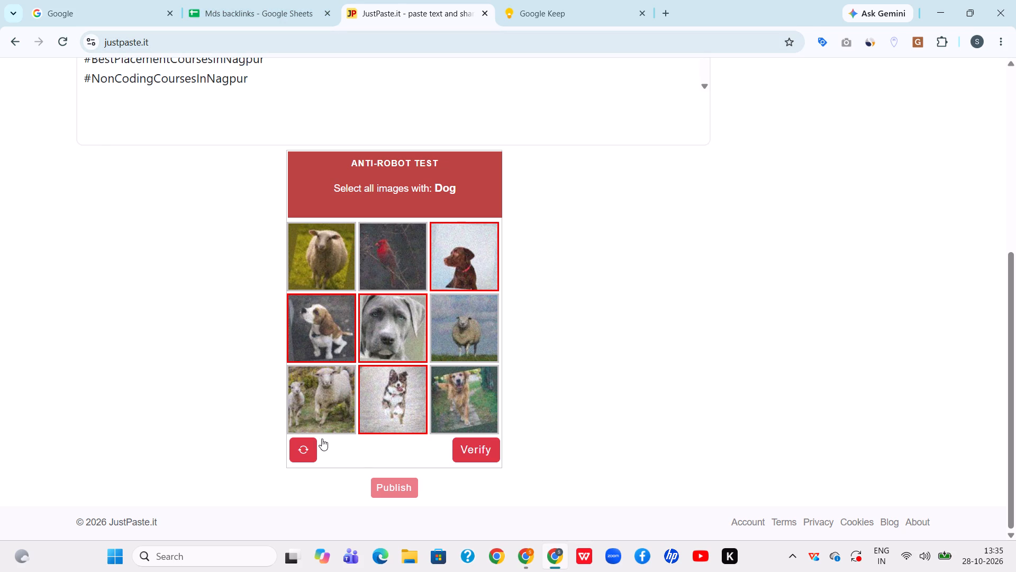
pyautogui.click(464, 404)
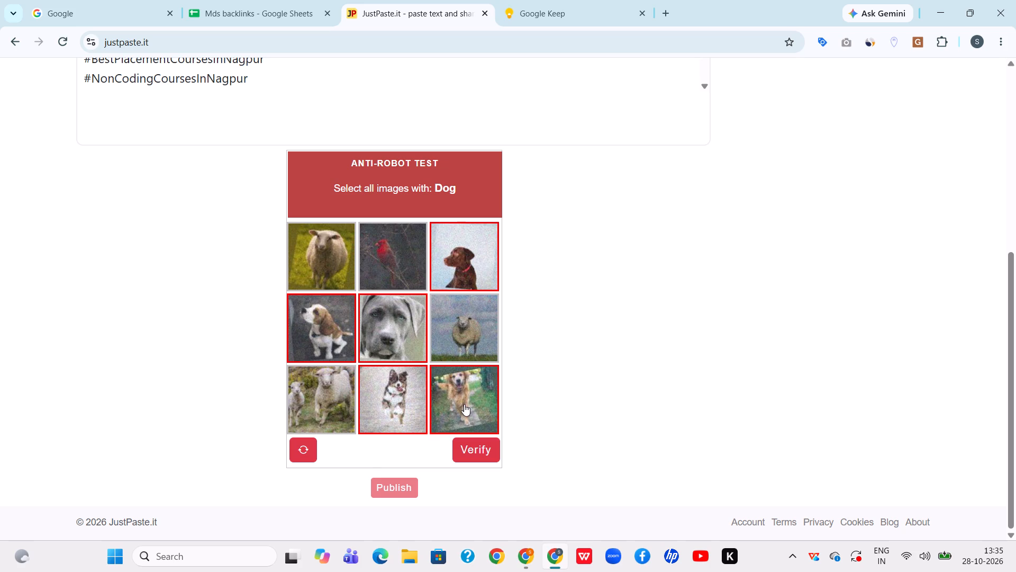
pyautogui.click(464, 454)
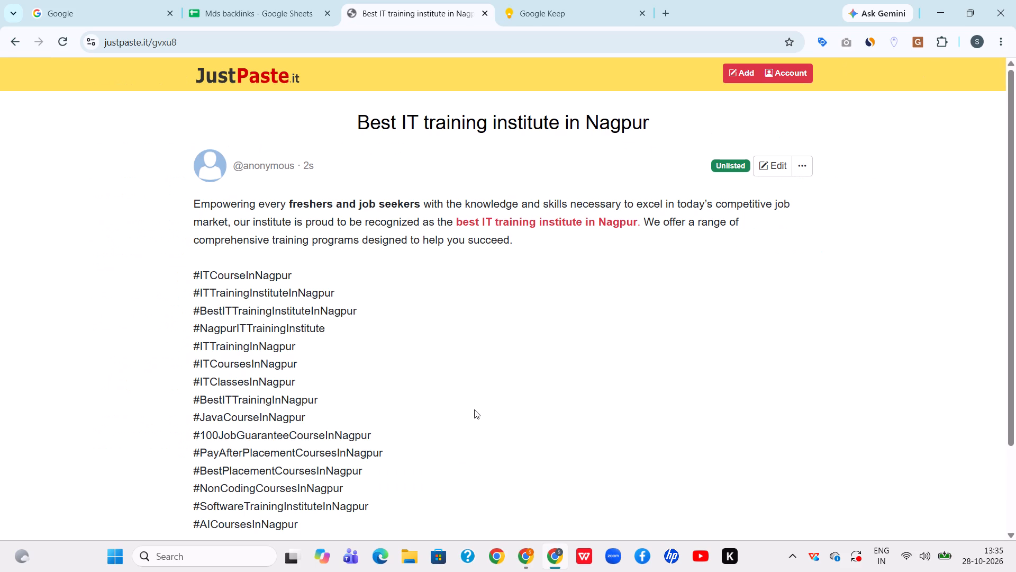
# Log the published JustPaste.it link in cell H3417 of the Surya sheet in Mds backlinks.
pyautogui.click(194, 40)
pyautogui.hotkey('ctrl', 'c')
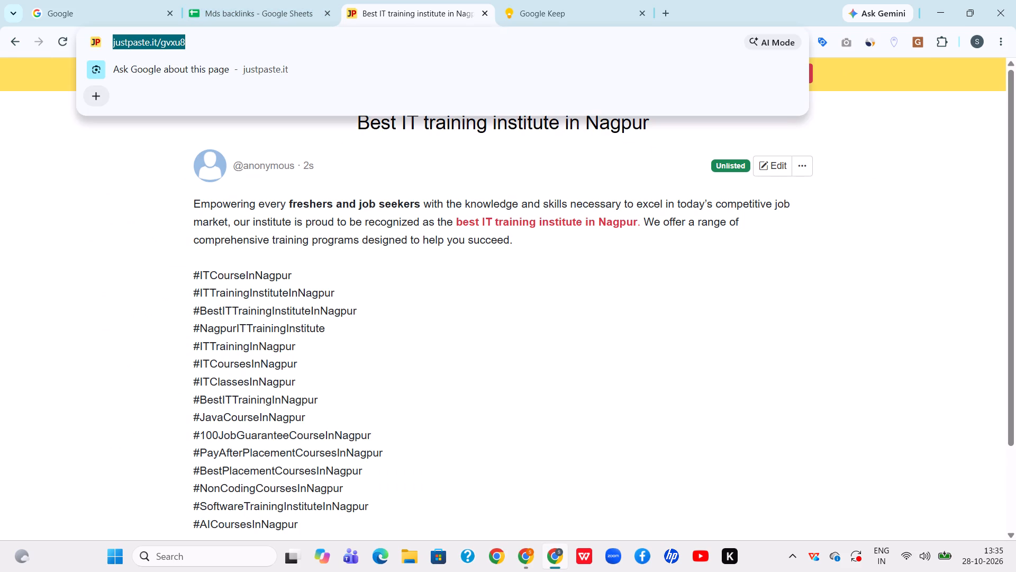
pyautogui.click(207, 0)
pyautogui.hotkey('ctrl', 'v')
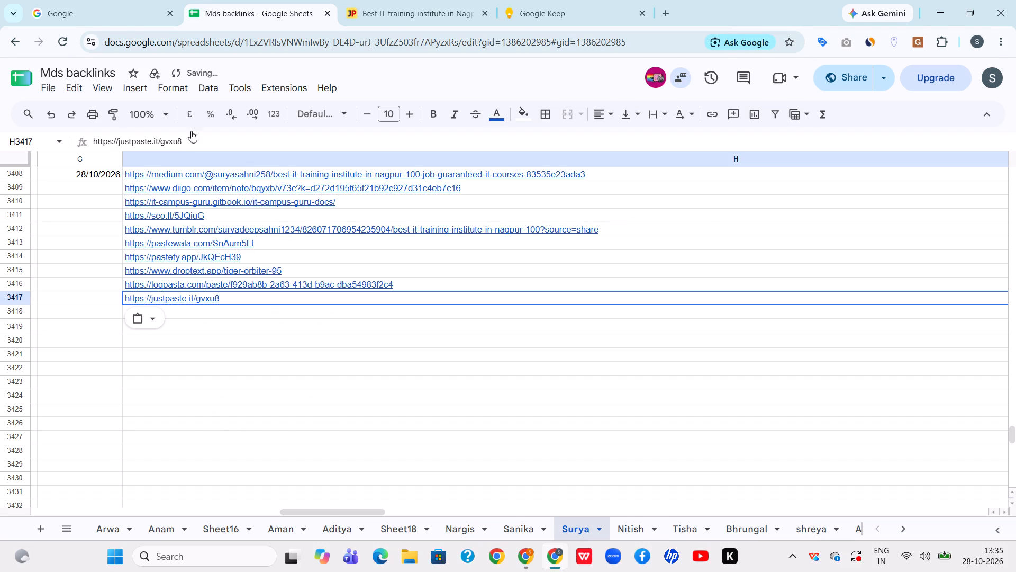
# In the Surya sheet, select cell D3604, the first empty cell below the school backlinks dated 28/10/2026.
pyautogui.press('Left')
pyautogui.press('Left')
pyautogui.press('Left')
pyautogui.press('Left')
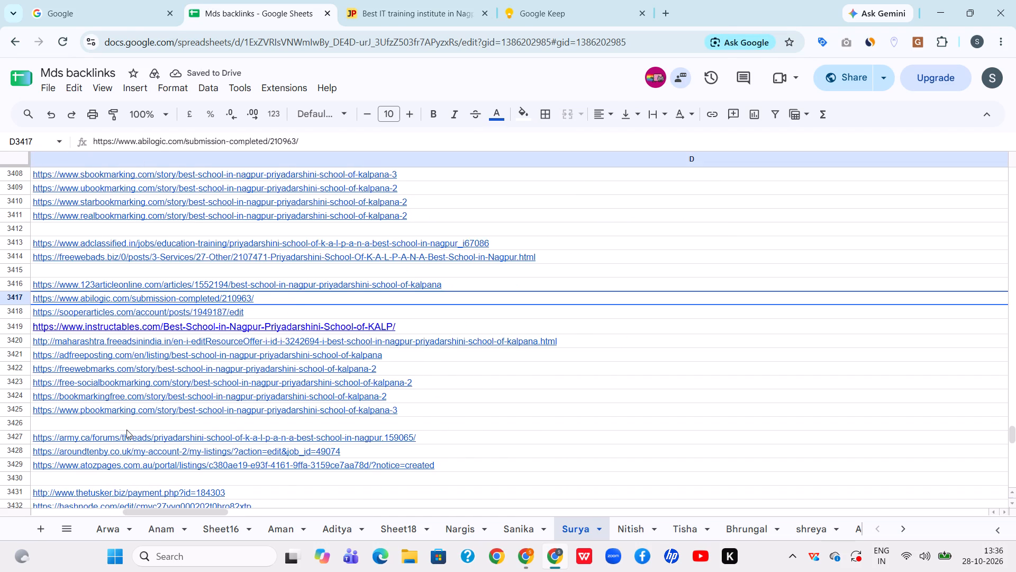
pyautogui.press('Left')
pyautogui.scroll(-12, 126, 430)
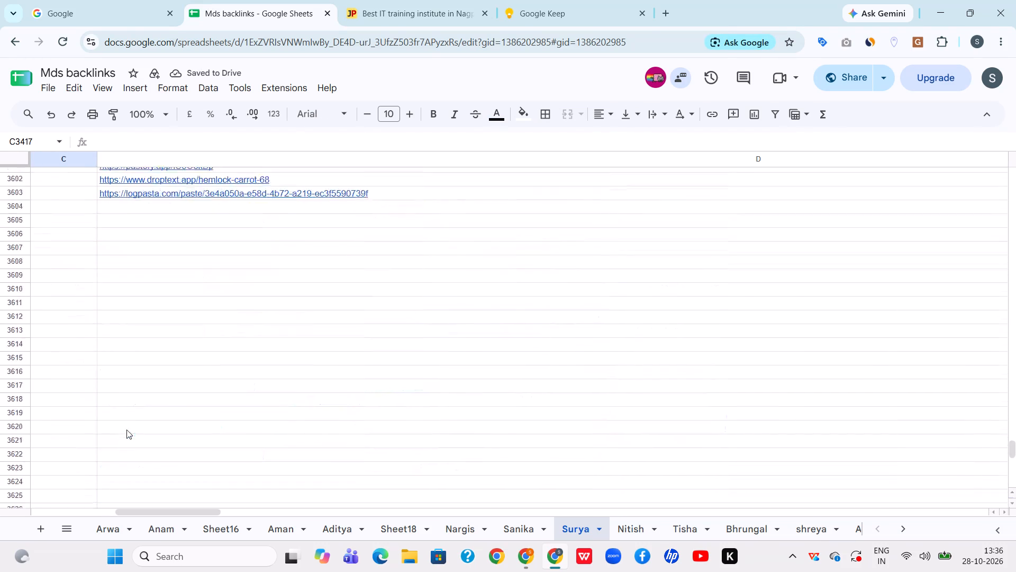
pyautogui.scroll(5, 126, 430)
pyautogui.scroll(-1, 126, 430)
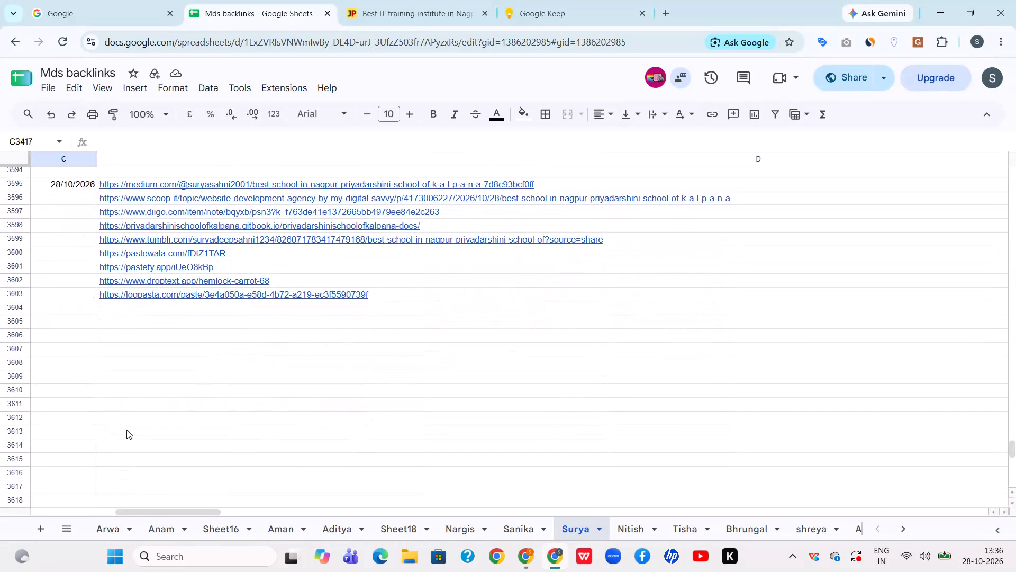
pyautogui.click(119, 311)
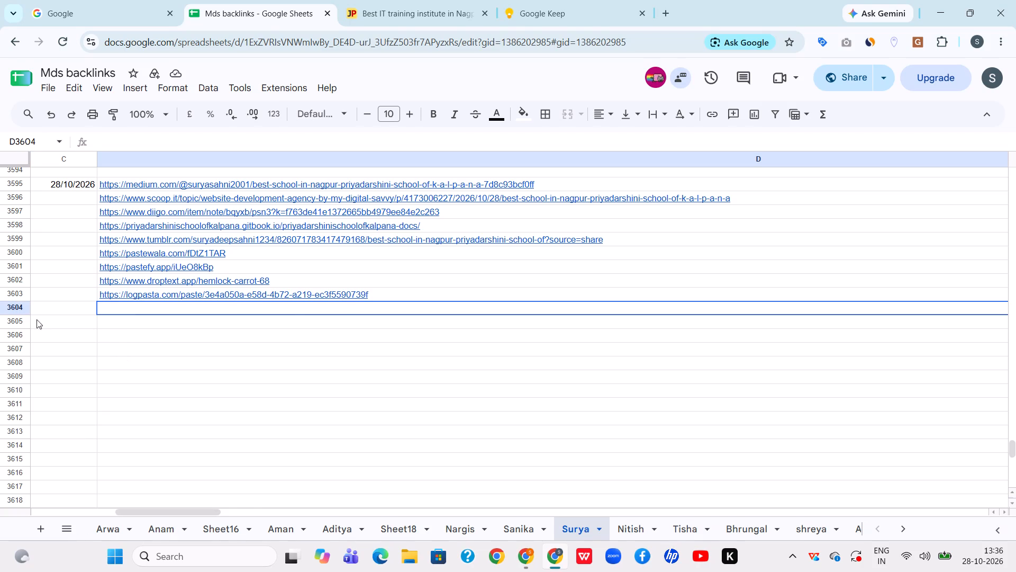
# Start a new JustPaste.it page titled with the school website's heading, "Best School in Nagpur – Priyadarshini School of K.A.L.P.A.N.A.".
pyautogui.click(454, 2)
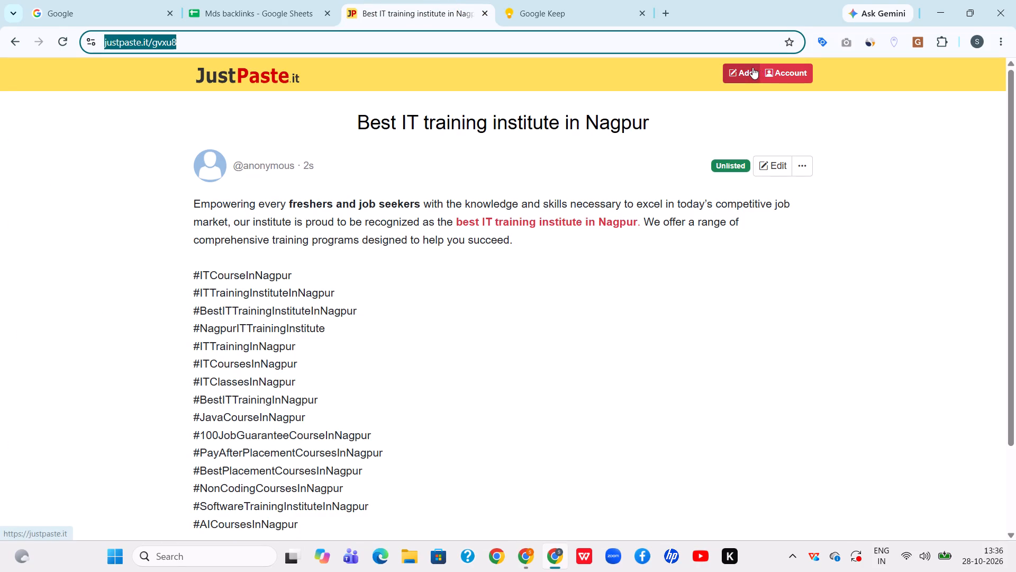
pyautogui.click(752, 67)
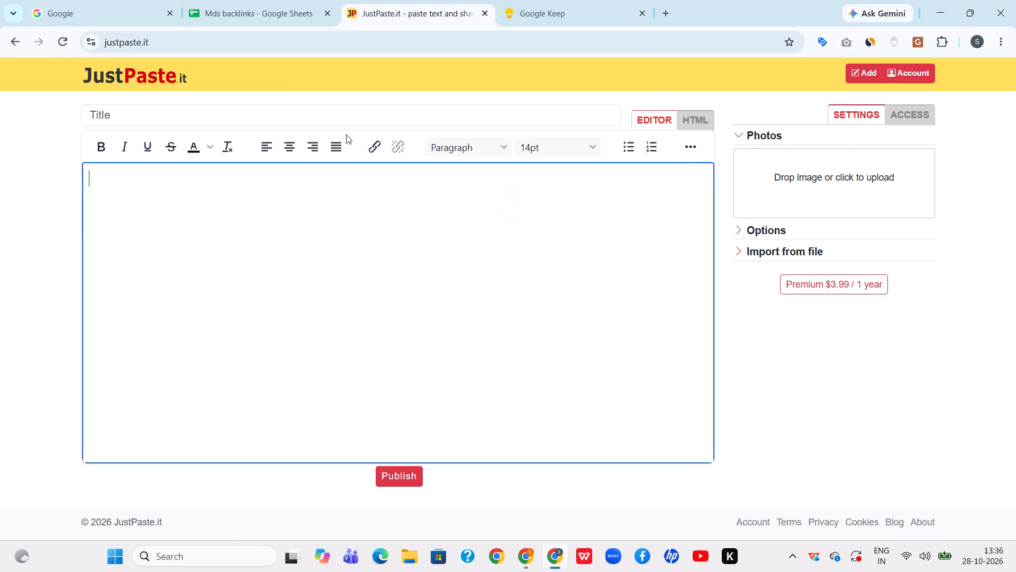
pyautogui.click(316, 108)
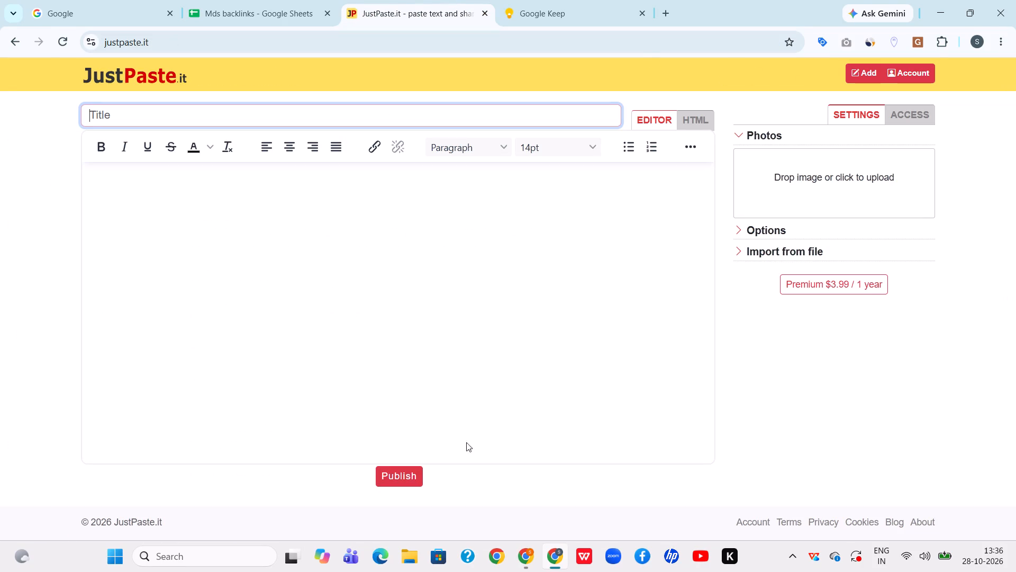
pyautogui.click(533, 568)
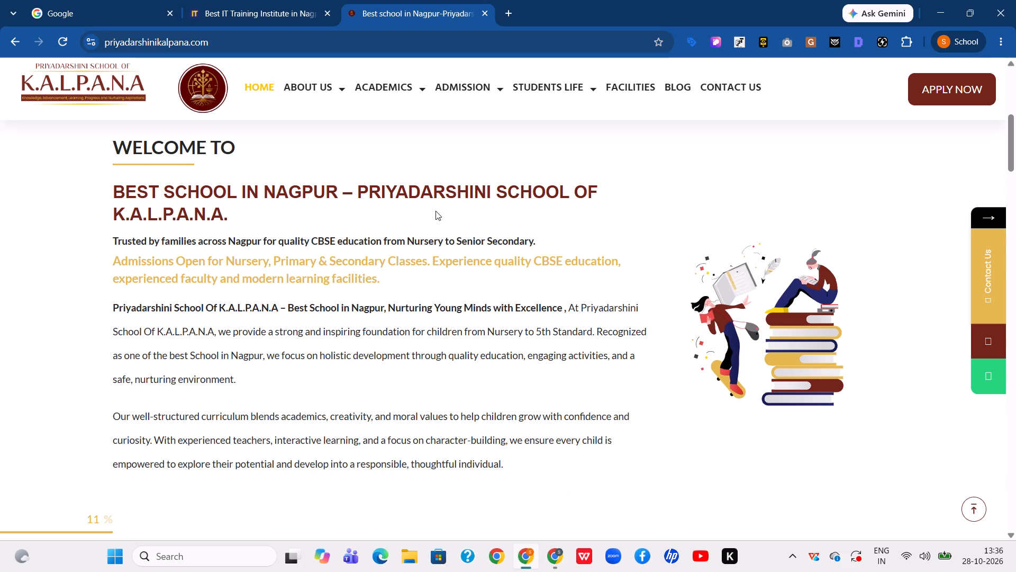
pyautogui.tripleClick(445, 210)
pyautogui.click(445, 210)
pyautogui.hotkey('ctrl', 'c')
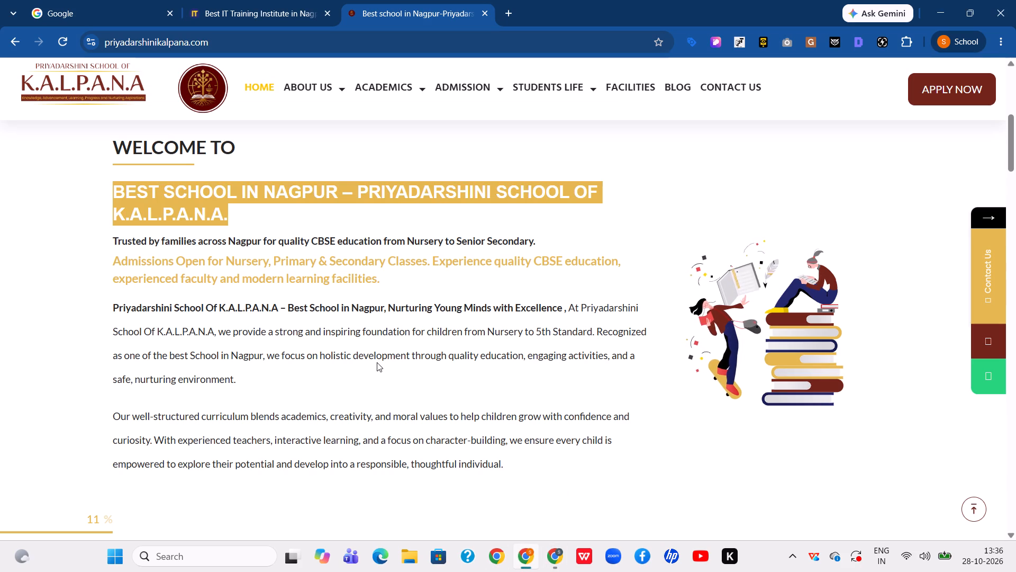
pyautogui.tripleClick(377, 362)
pyautogui.moveTo(377, 362); pyautogui.dragTo(355, 431)
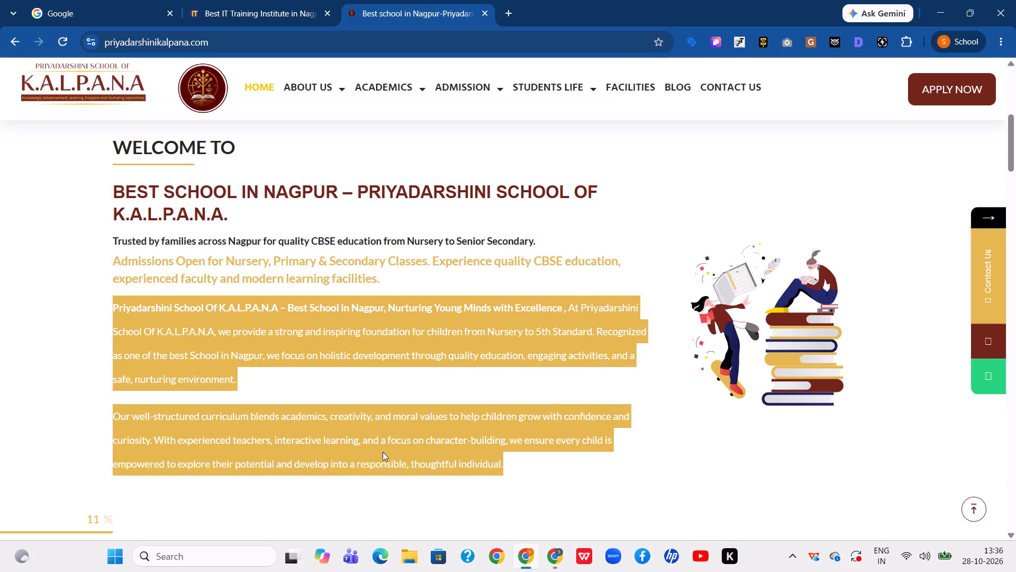
pyautogui.click(541, 565)
pyautogui.hotkey('ctrl', 'v')
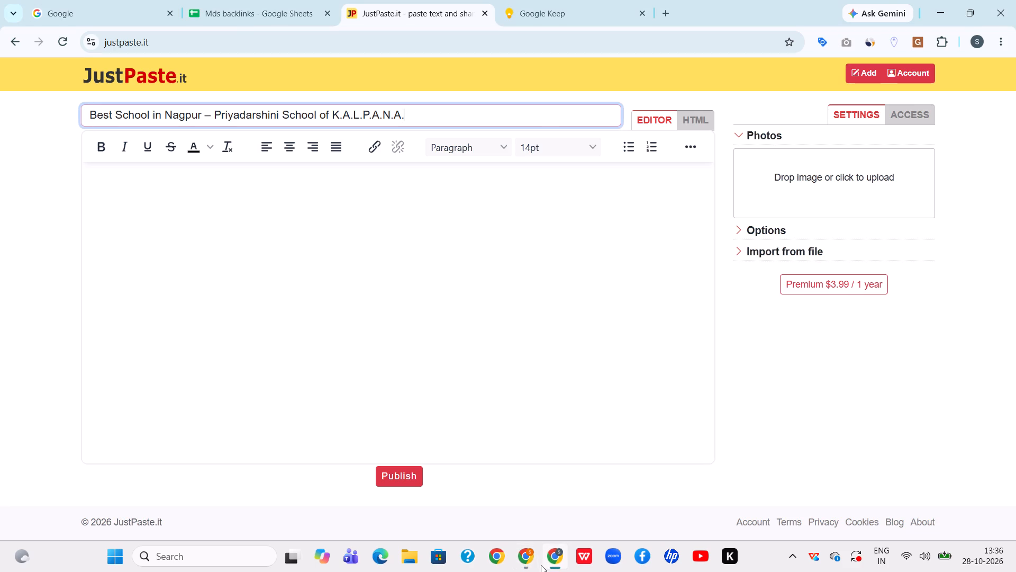
# Fill the page body with the two welcome paragraphs from the school website, leaving a blank line between them.
pyautogui.click(460, 314)
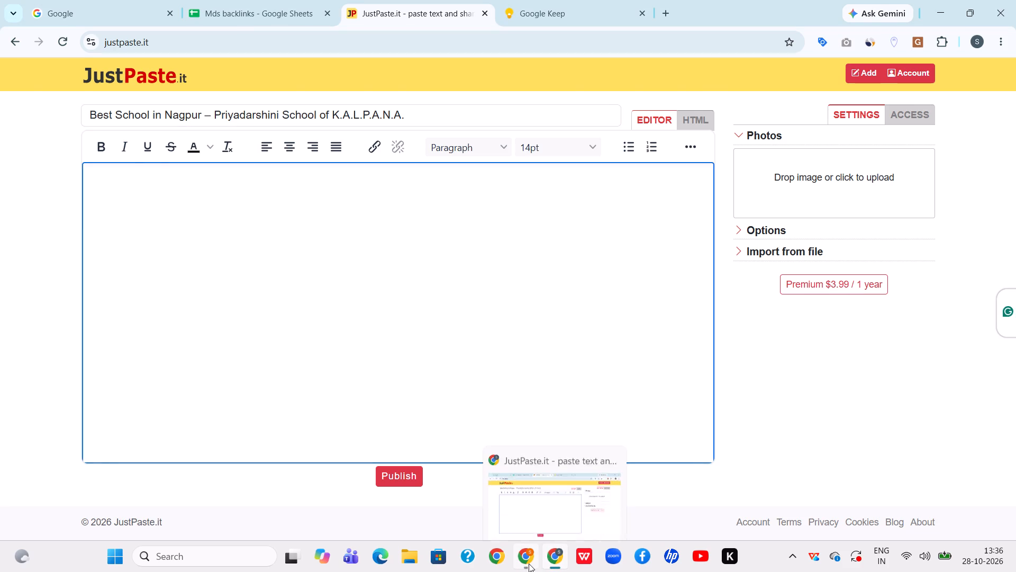
pyautogui.click(528, 564)
pyautogui.hotkey('ctrl', 'c')
pyautogui.click(396, 292)
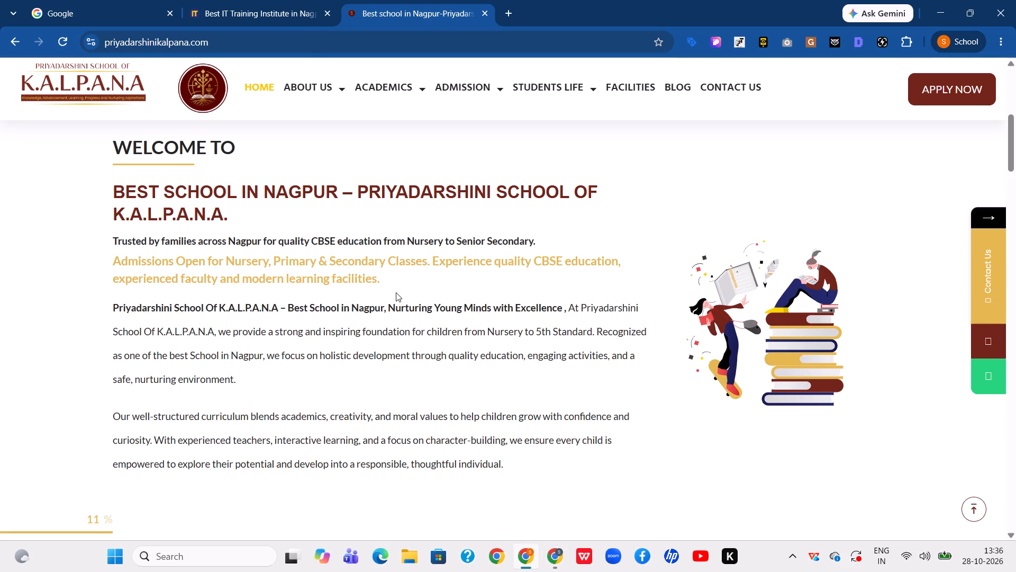
pyautogui.click(299, 31)
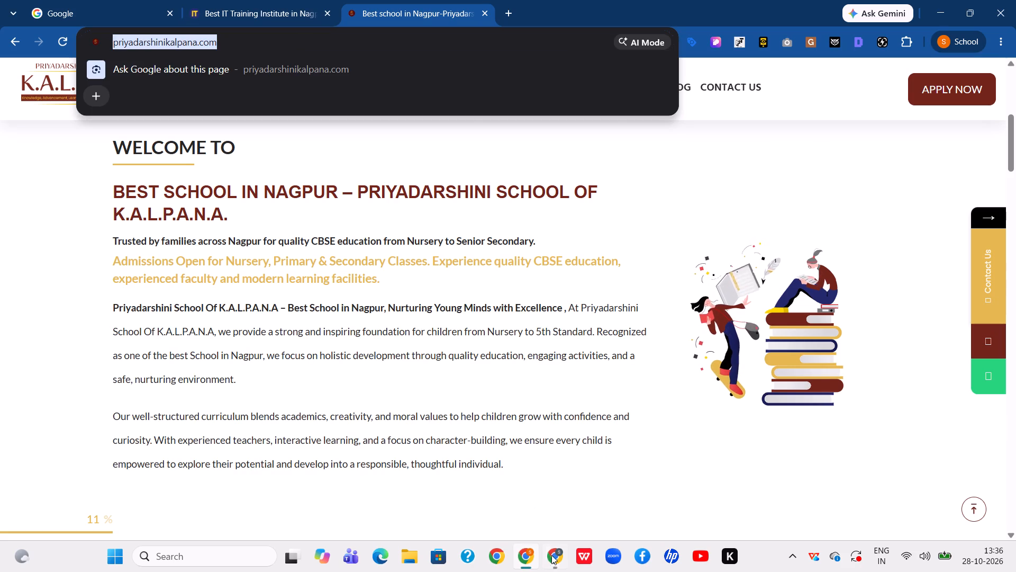
pyautogui.click(556, 568)
pyautogui.hotkey('ctrl', 'v')
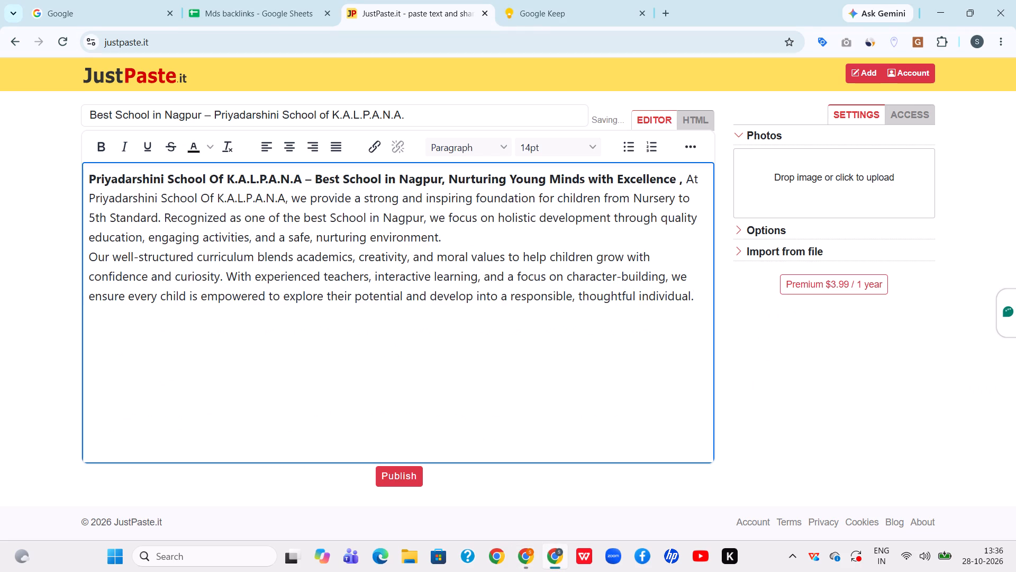
pyautogui.click(503, 238)
pyautogui.press('Return')
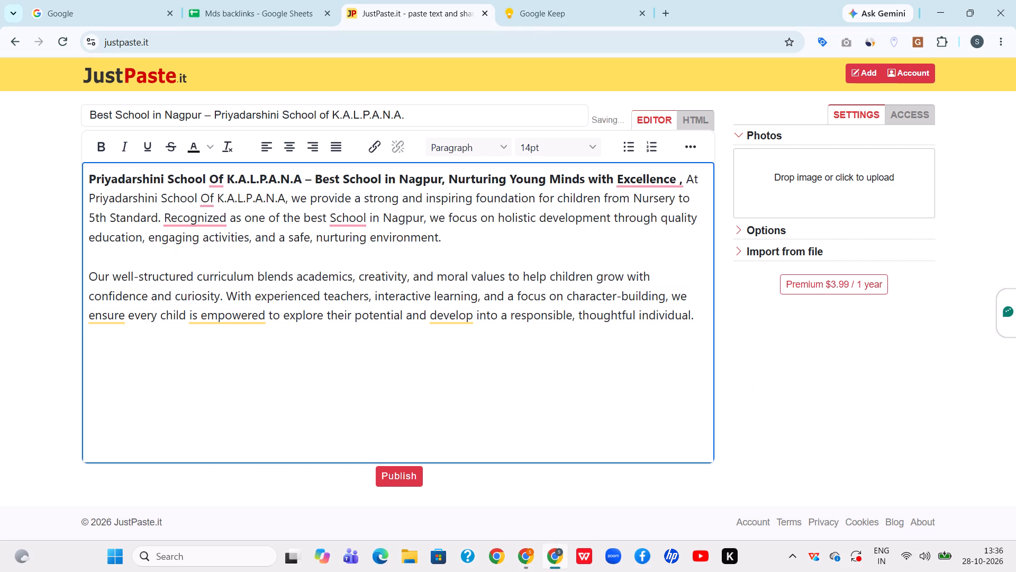
# Copy the school website's address, priyadarshinikalpana.com.
pyautogui.click(706, 317)
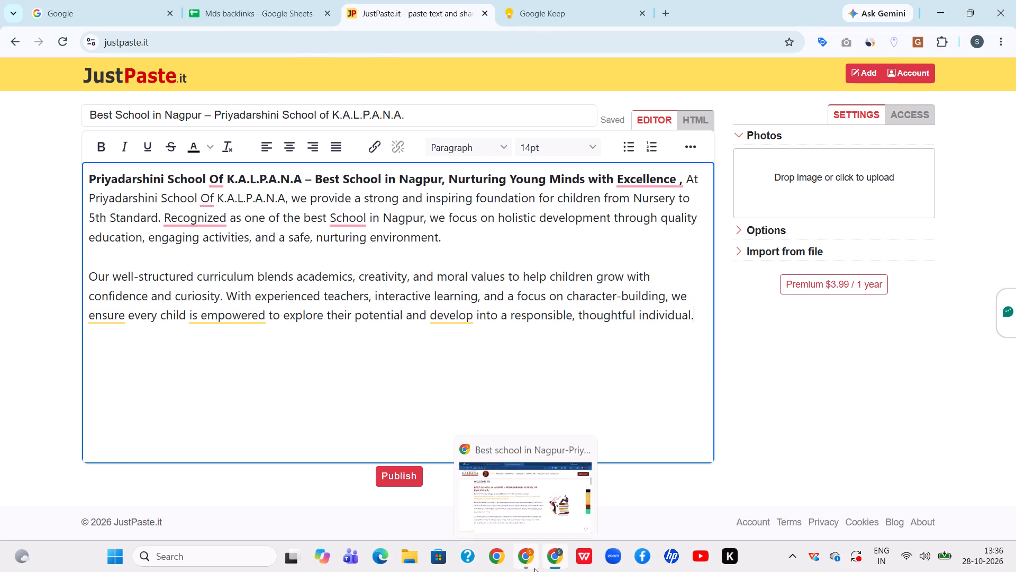
pyautogui.click(534, 568)
pyautogui.hotkey('ctrl', 'c')
# Take the school website tab back through its history to the Businesses page of Google Business Profile Manager.
pyautogui.click(410, 289)
pyautogui.hscroll(5, 410, 289)
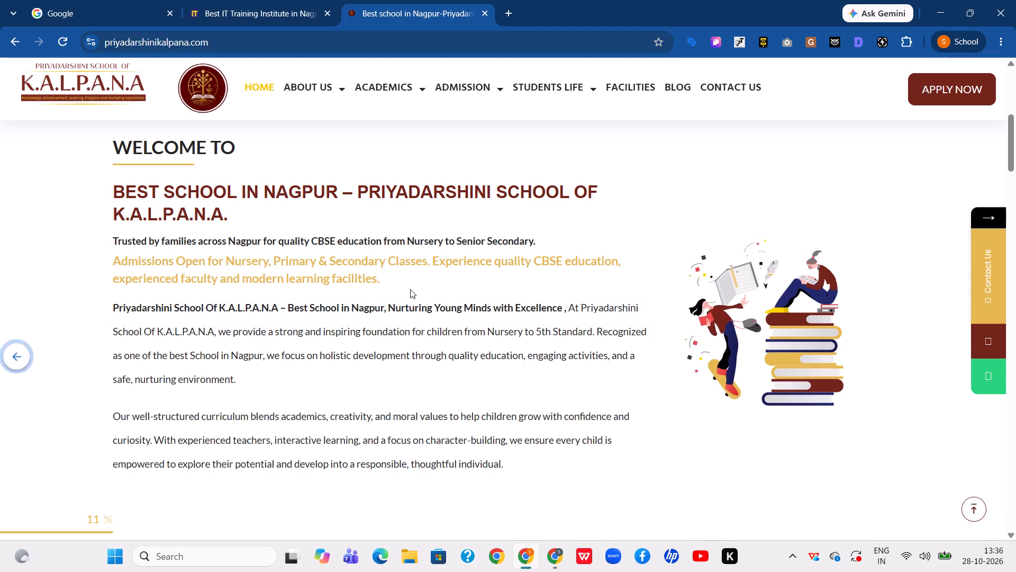
pyautogui.hscroll(18, 410, 289)
pyautogui.hscroll(9, 410, 289)
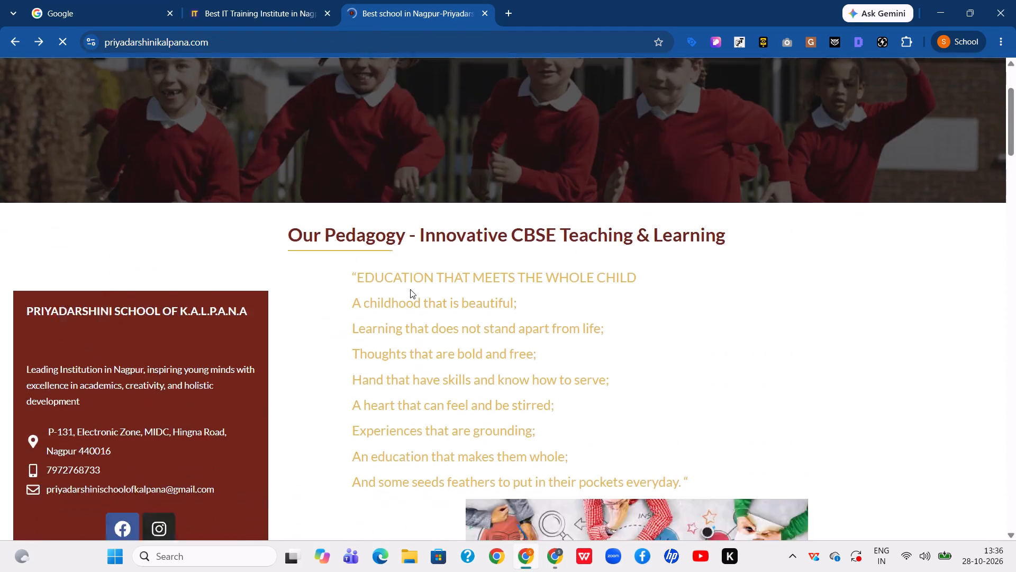
pyautogui.hscroll(20, 410, 289)
pyautogui.hscroll(6, 410, 289)
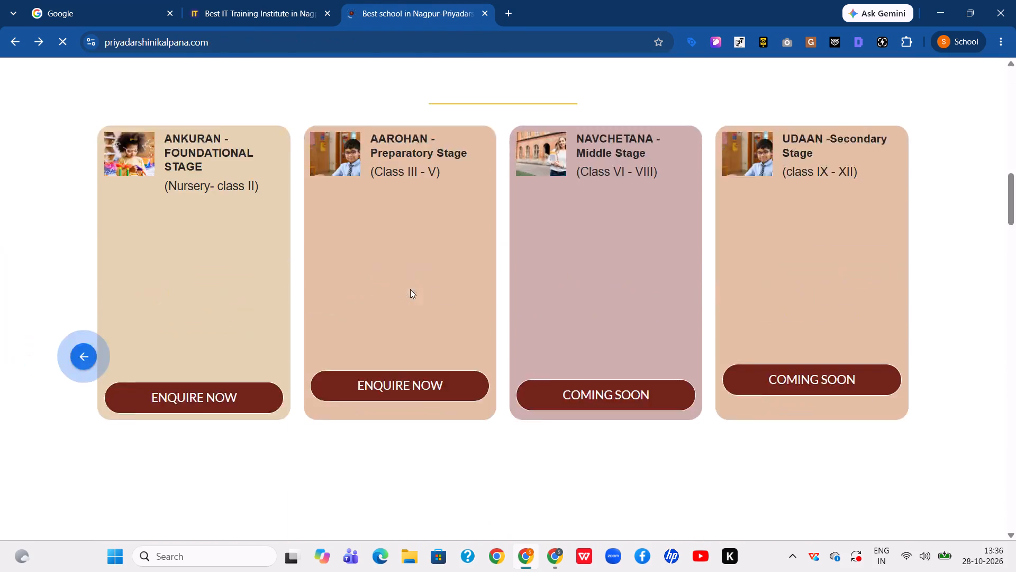
pyautogui.hscroll(17, 410, 289)
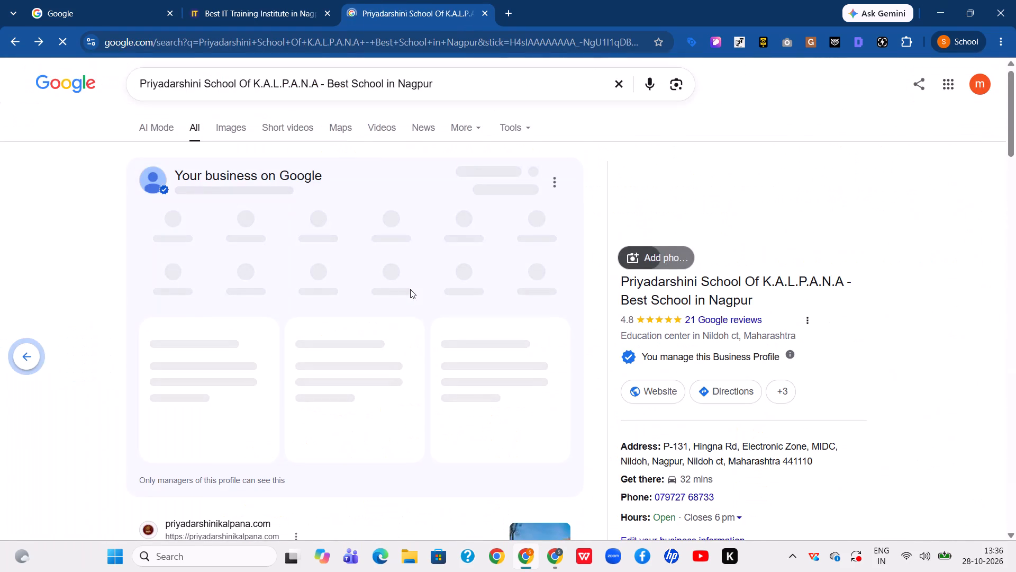
pyautogui.hscroll(4, 410, 289)
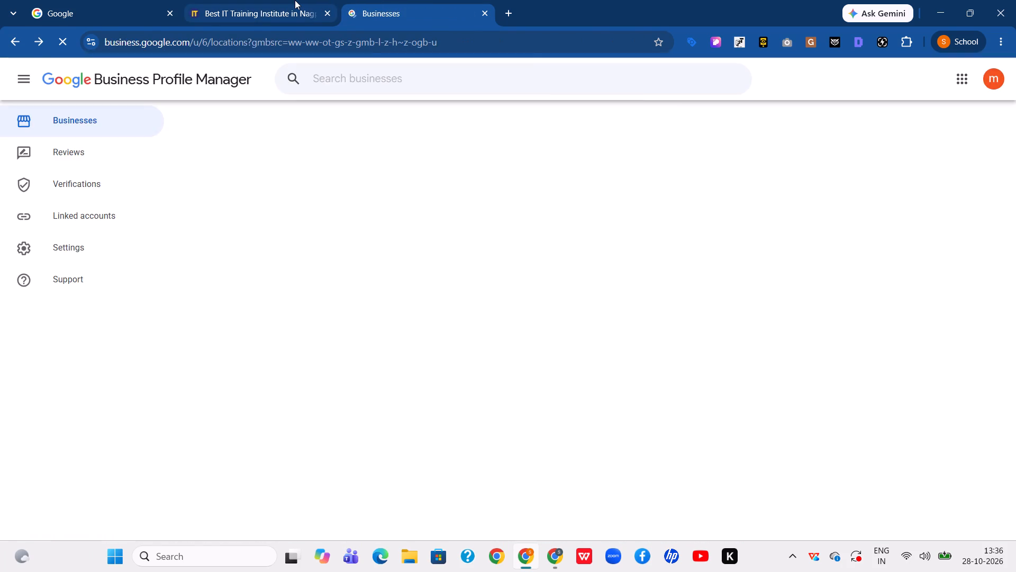
# Take the IT Campus Guru website tab back through its history to the Google results for its business profile.
pyautogui.click(295, 0)
pyautogui.hscroll(15, 469, 271)
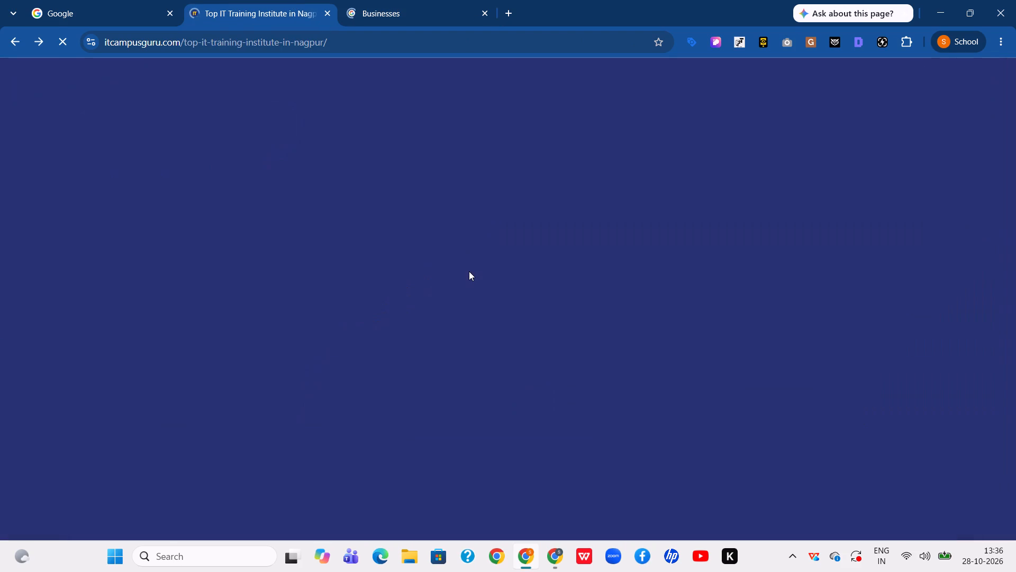
pyautogui.hscroll(12, 469, 271)
pyautogui.hscroll(17, 469, 271)
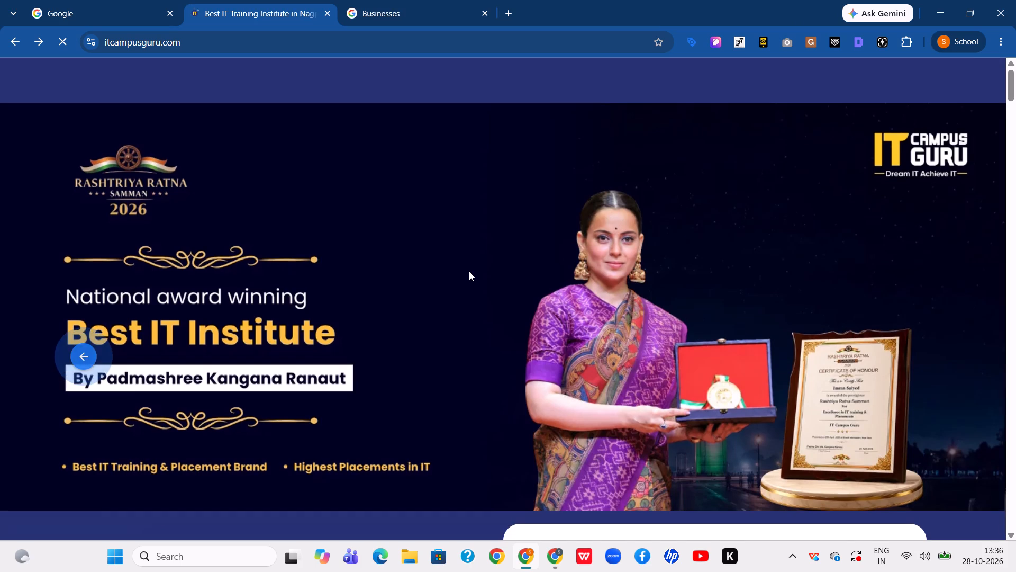
pyautogui.hscroll(20, 469, 271)
pyautogui.hscroll(6, 469, 271)
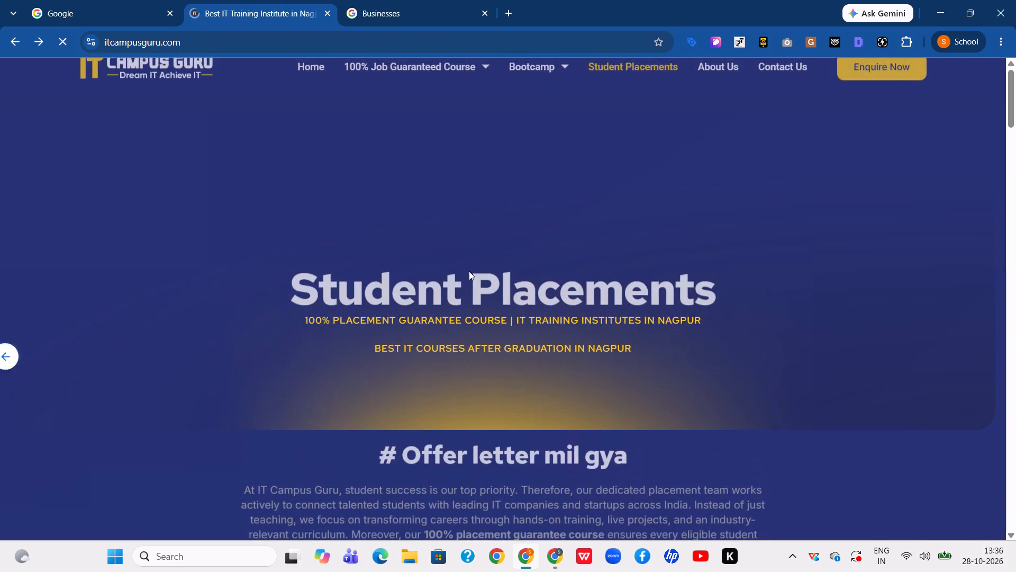
pyautogui.hscroll(7, 469, 271)
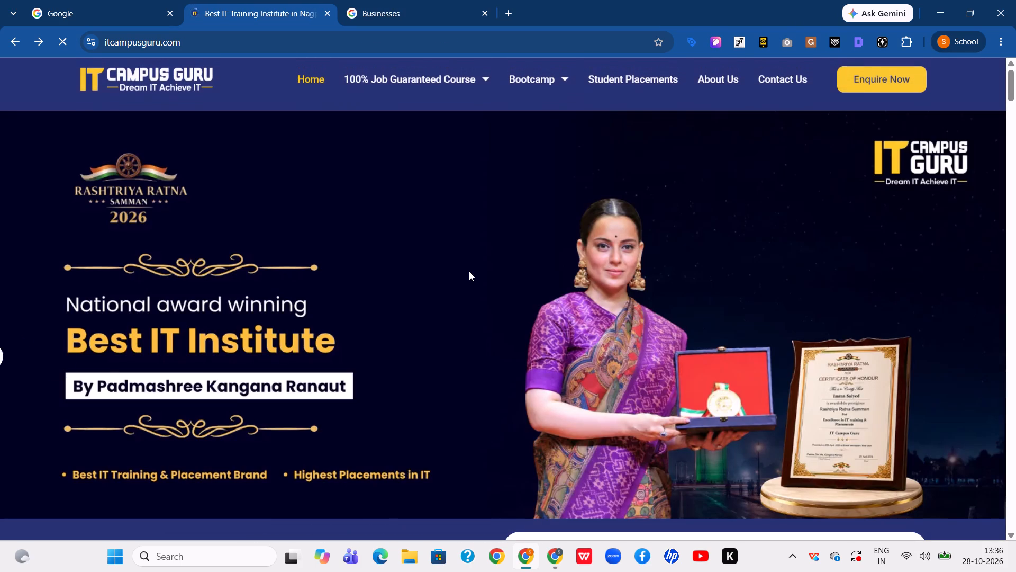
pyautogui.hscroll(4, 469, 271)
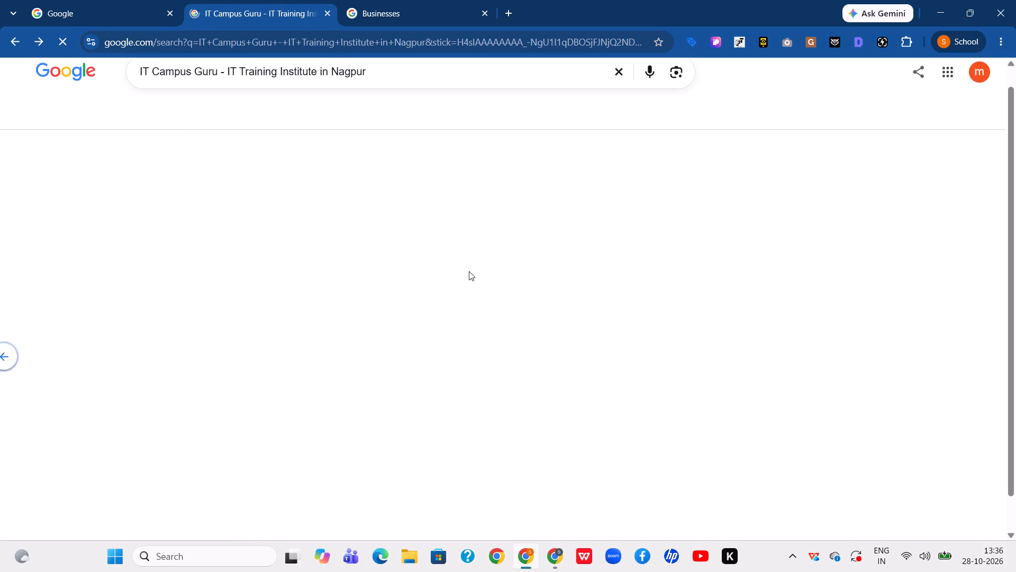
pyautogui.hscroll(3, 469, 271)
pyautogui.hscroll(-8, 469, 271)
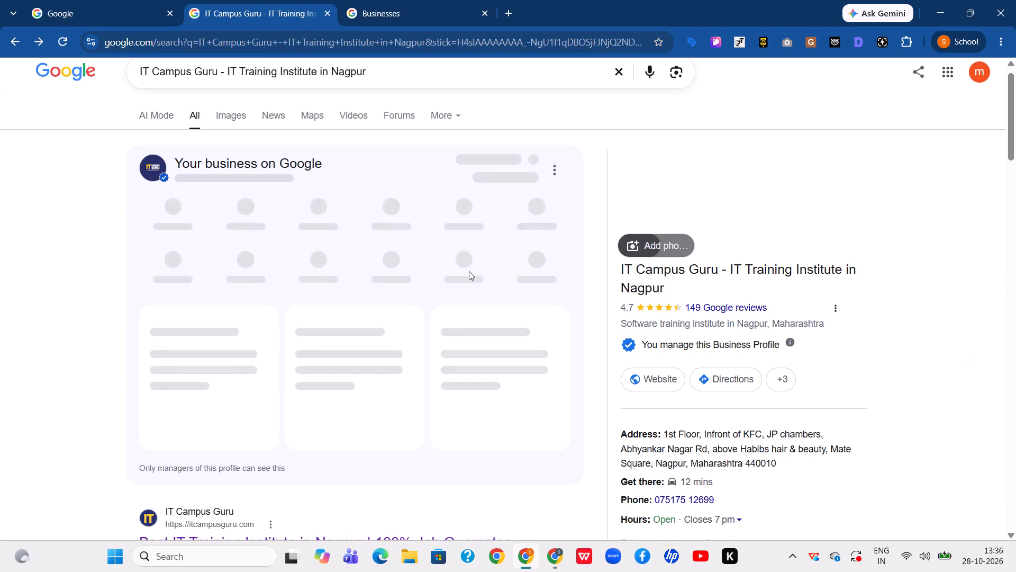
# Open the directions to IT Campus Guru in Google Maps from its business profile.
pyautogui.click(799, 378)
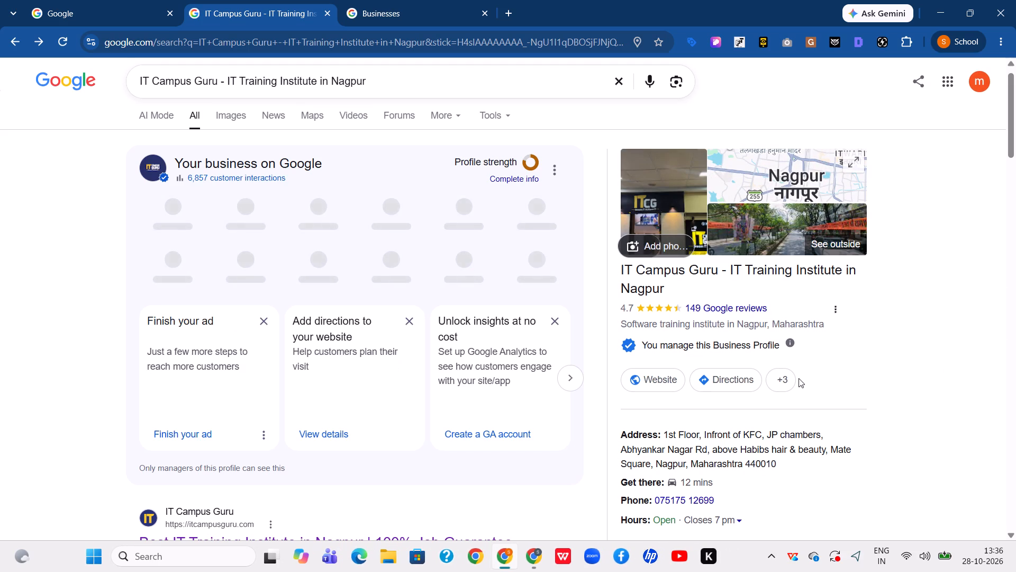
pyautogui.click(772, 379)
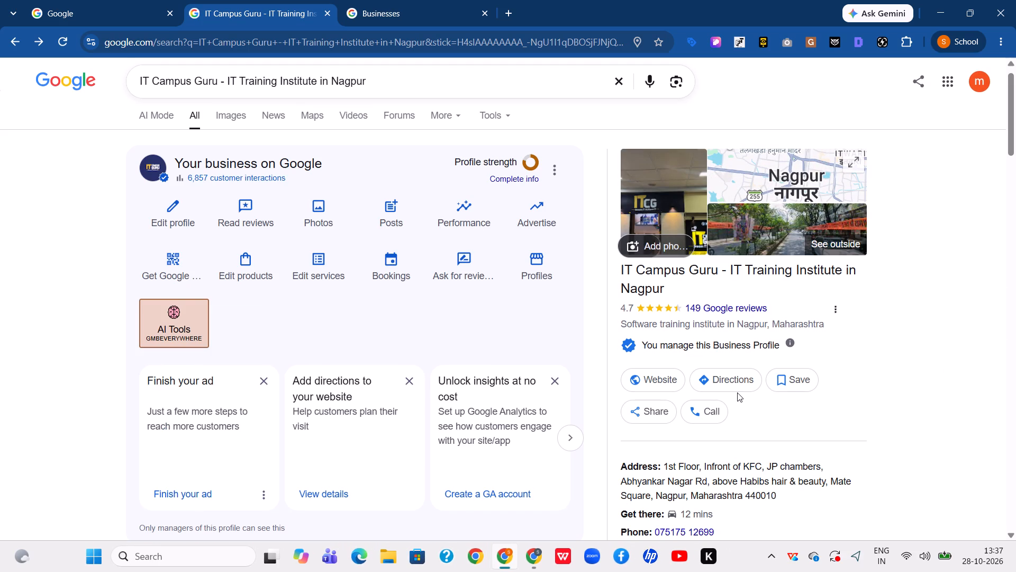
pyautogui.click(725, 380)
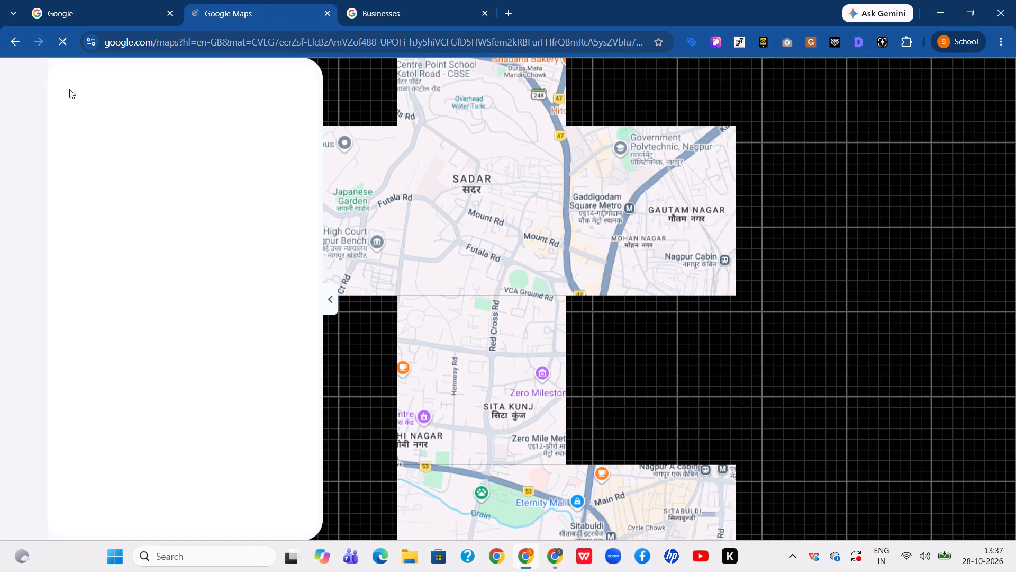
pyautogui.click(70, 88)
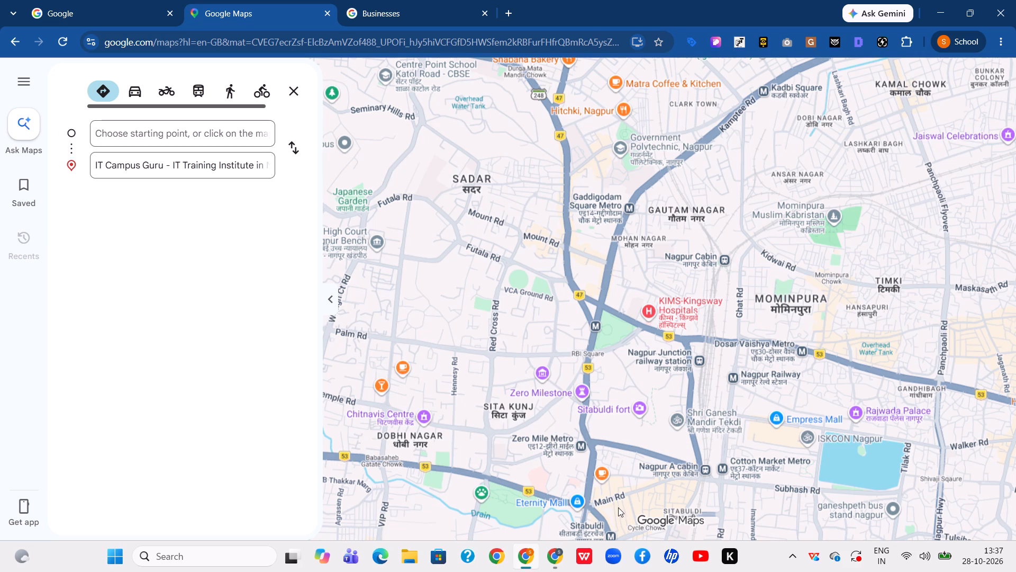
pyautogui.click(548, 559)
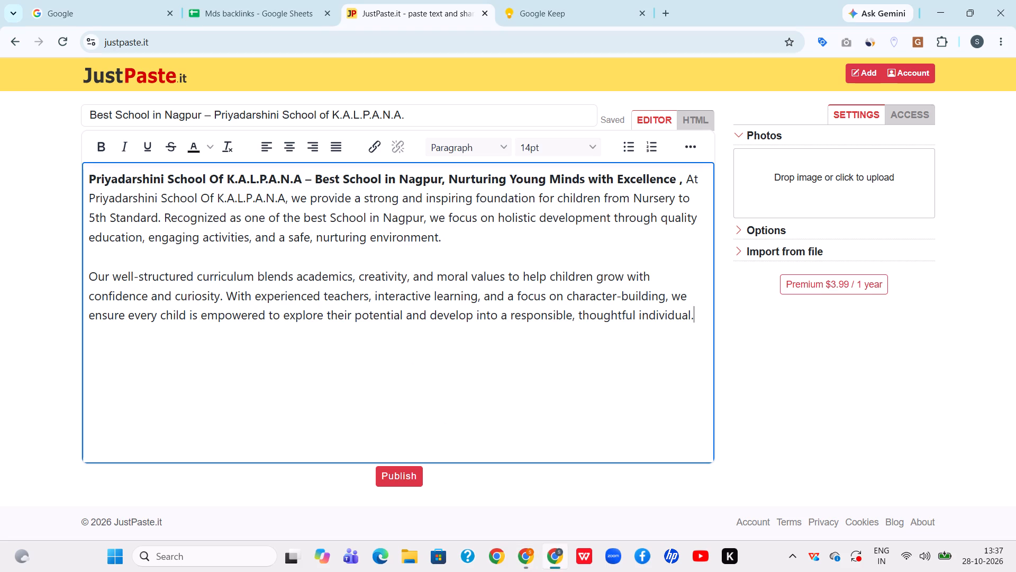
pyautogui.click(322, 180)
pyautogui.moveTo(322, 180); pyautogui.dragTo(411, 178)
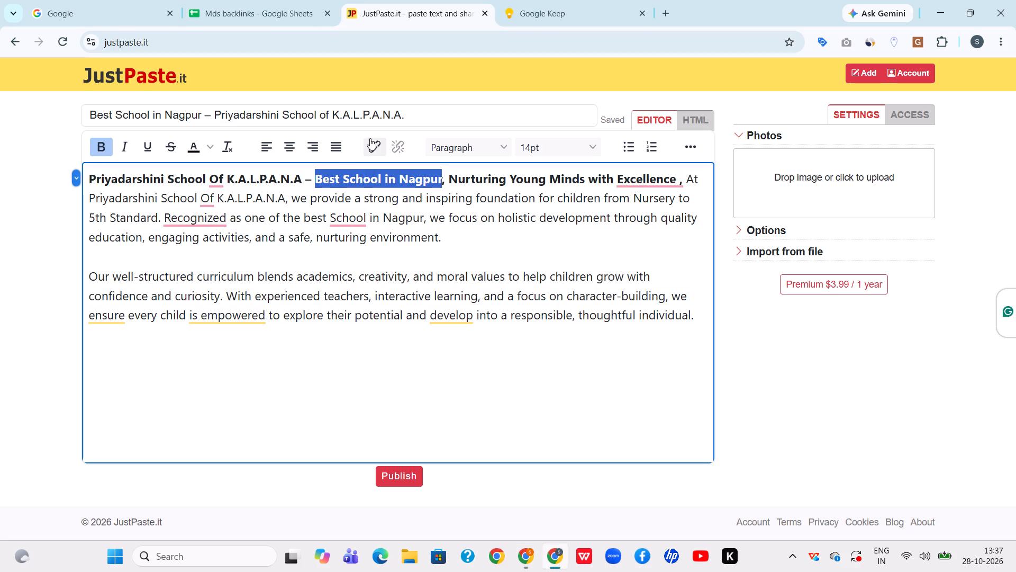
pyautogui.click(370, 138)
pyautogui.hotkey('ctrl', 'v')
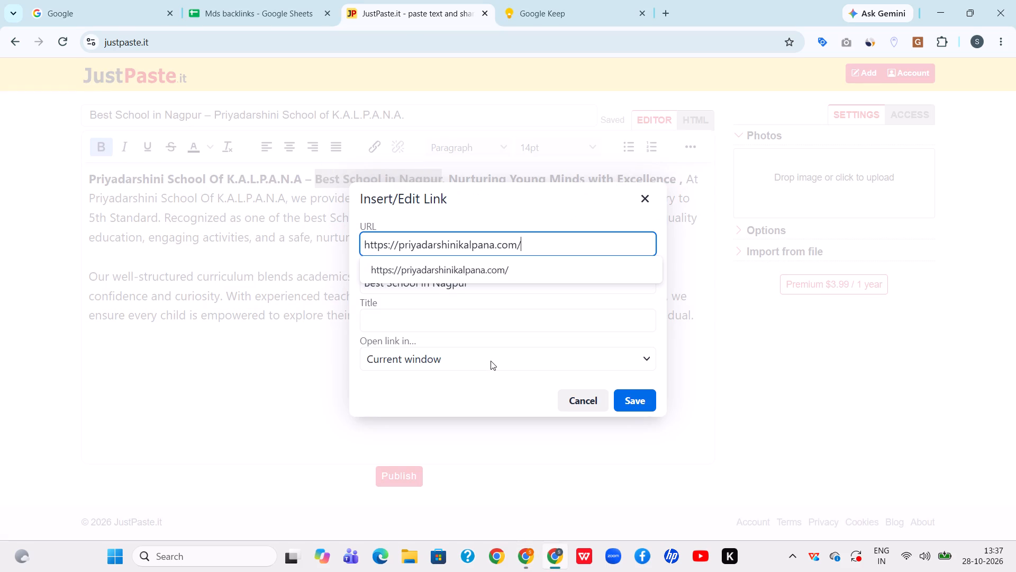
pyautogui.click(491, 361)
pyautogui.click(476, 398)
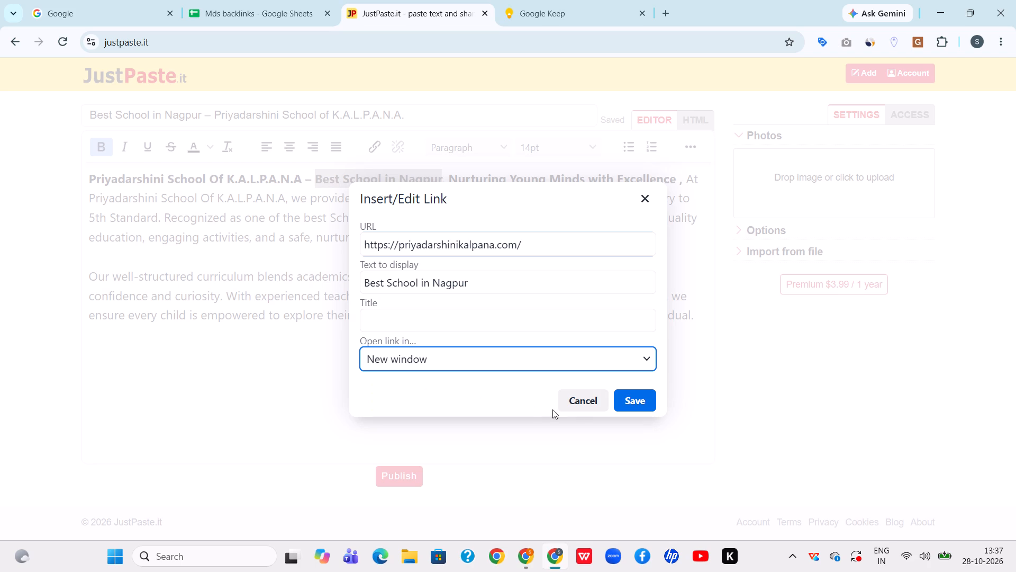
pyautogui.click(627, 401)
# Save the link on "Best School in Nagpur" in the JustPaste.it text.
pyautogui.click(627, 401)
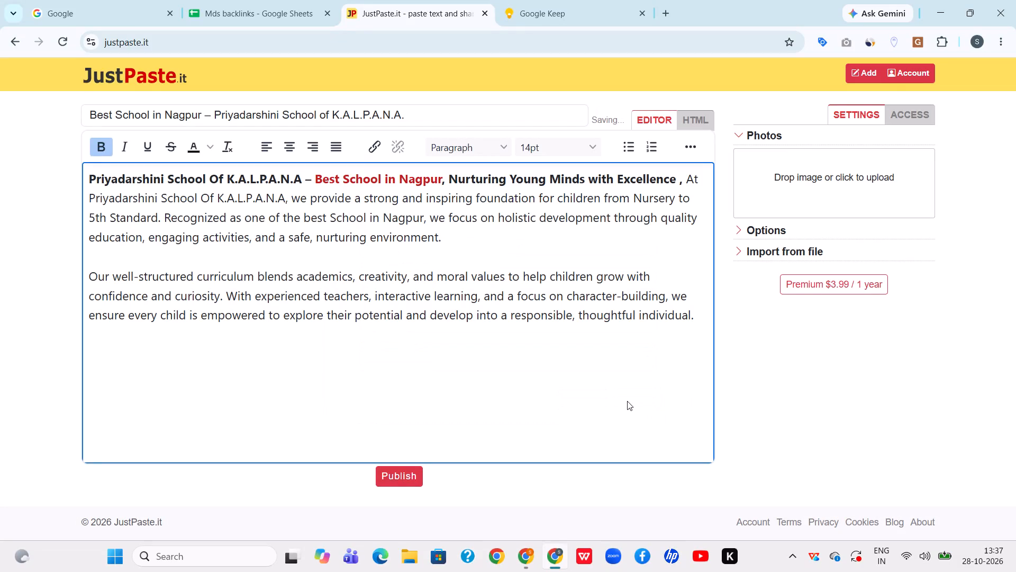
# Append the hashtags from the Google Keep note "Keyword for School" below the JustPaste.it text, closing the Keep page once copied.
pyautogui.press('Return')
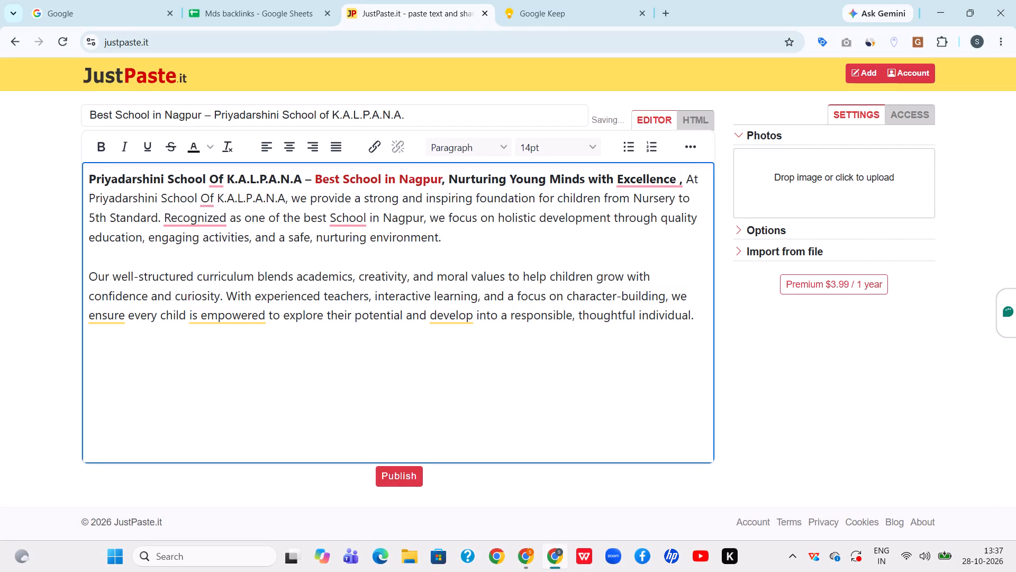
pyautogui.click(559, 1)
pyautogui.hotkey('ctrl', 'a')
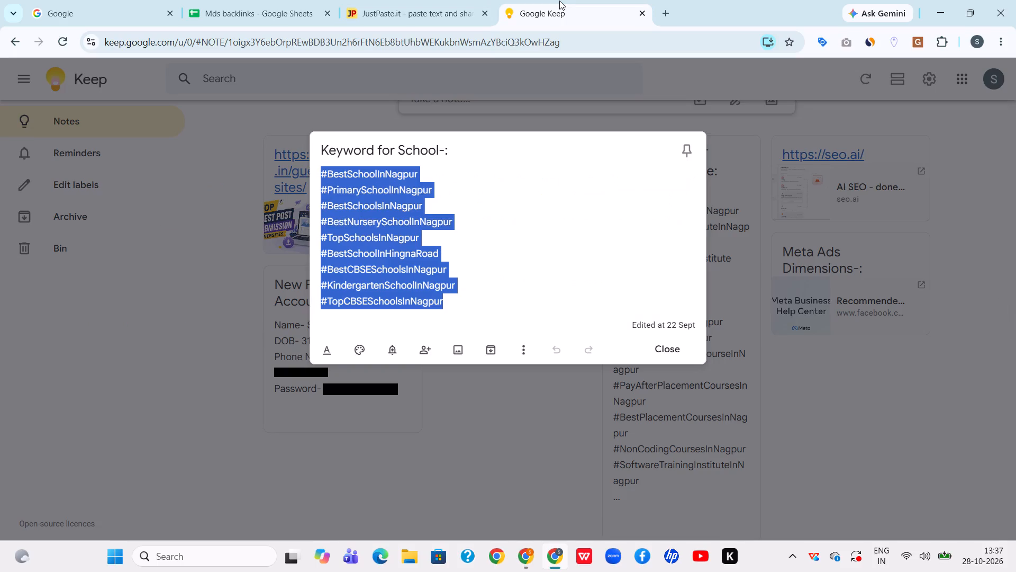
pyautogui.hotkey('ctrl', 'c')
pyautogui.click(638, 12)
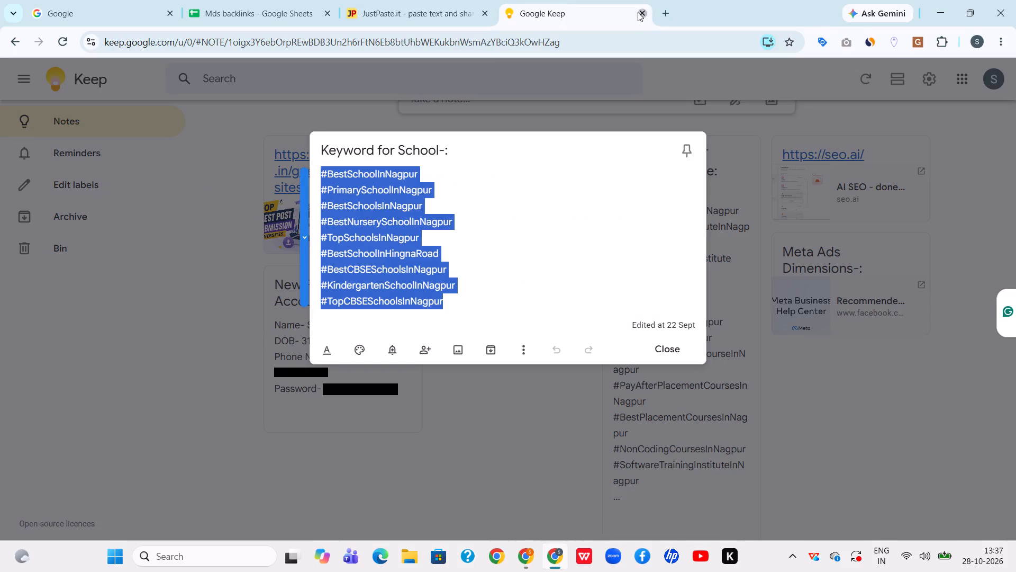
pyautogui.hotkey('ctrl', 'v')
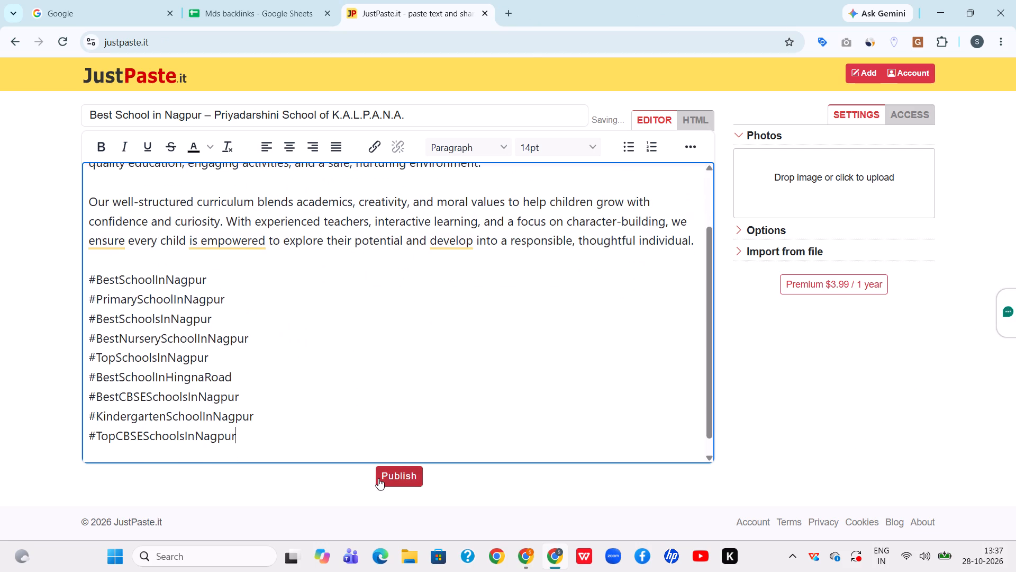
# Publish the JustPaste.it page, selecting all the cat images in the anti-robot test.
pyautogui.click(378, 478)
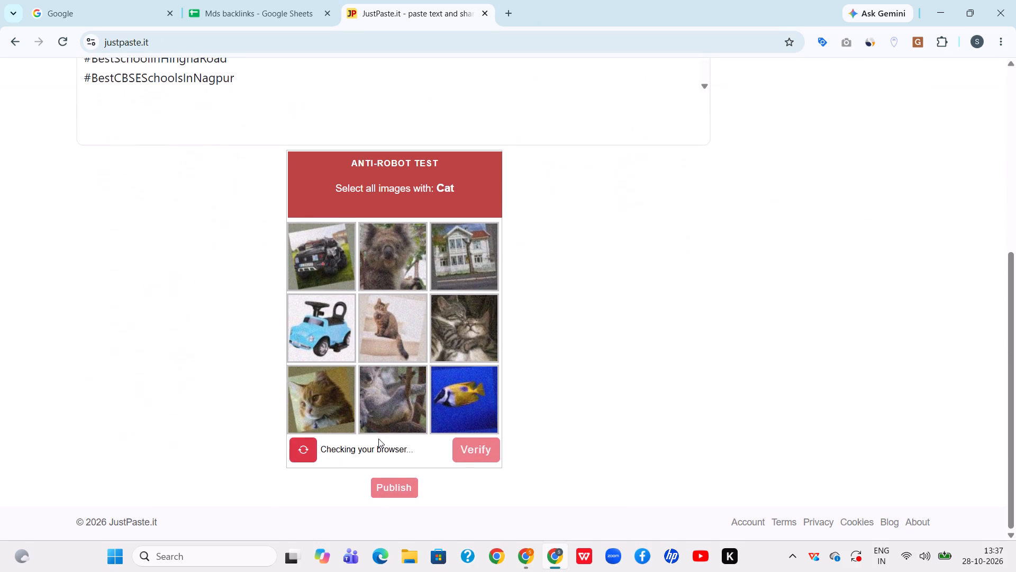
pyautogui.click(364, 312)
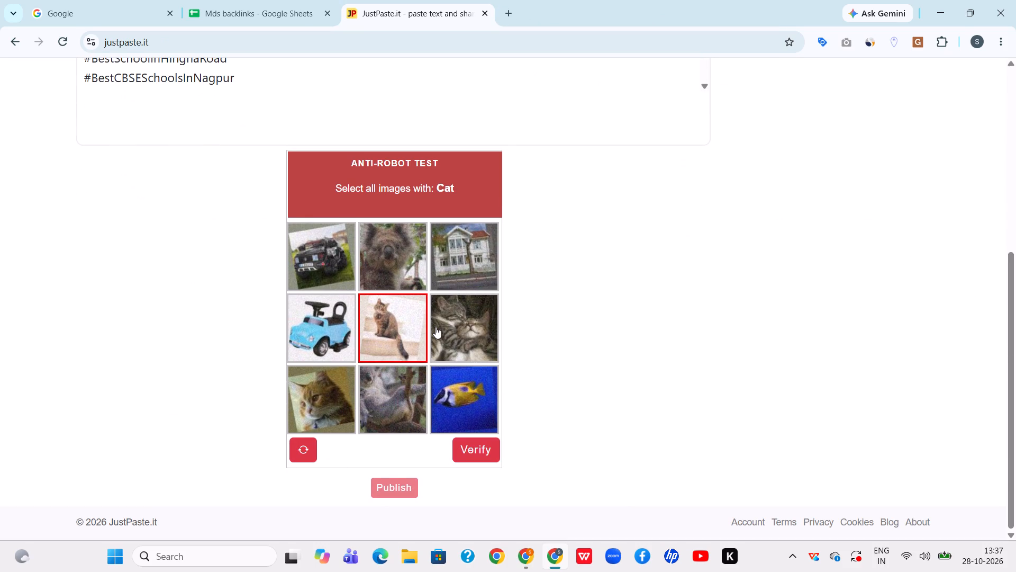
pyautogui.click(436, 327)
pyautogui.click(320, 412)
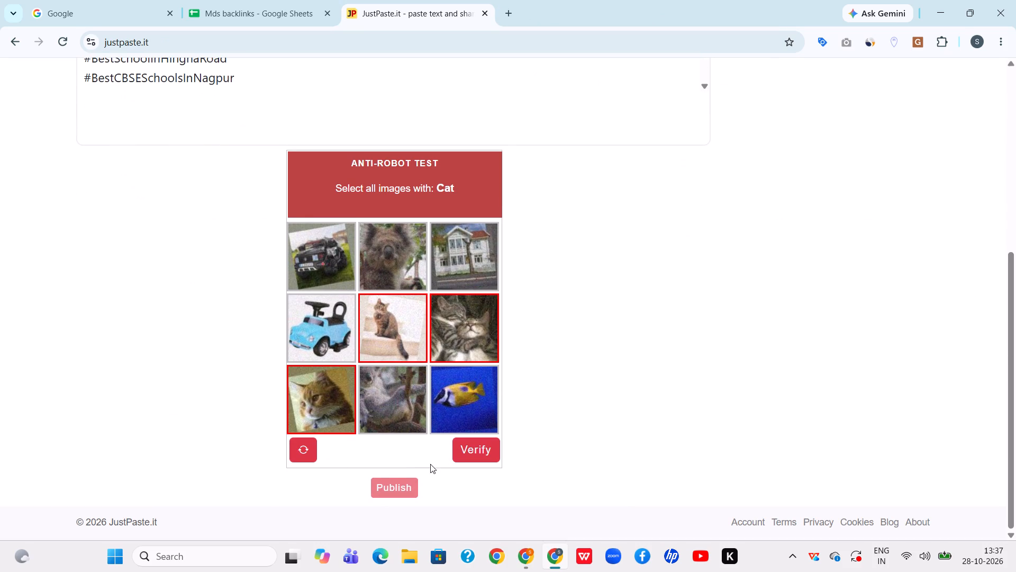
pyautogui.click(483, 451)
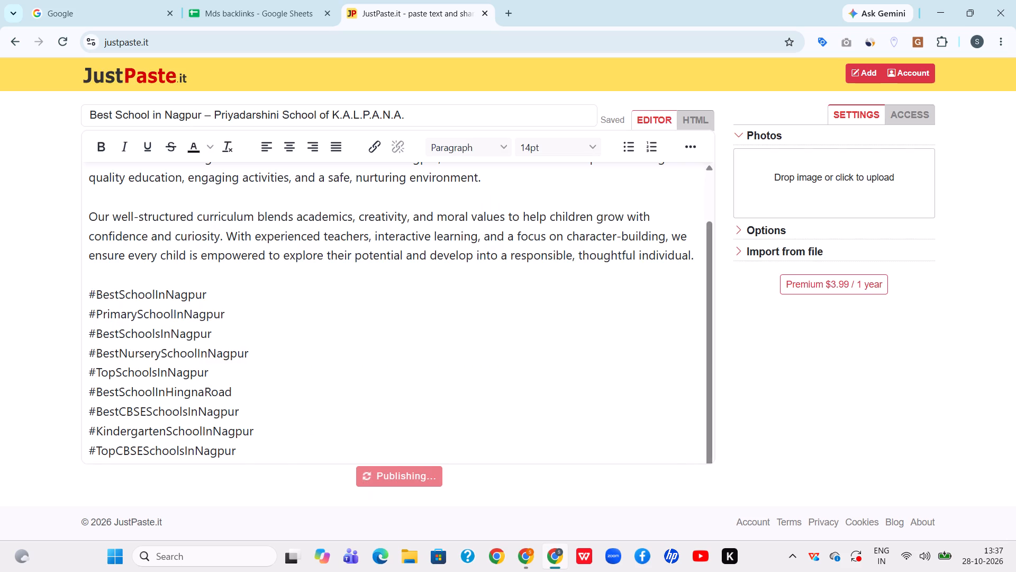
# Log the published JustPaste.it page's address in cell D3604 of Mds backlinks and close the JustPaste.it page.
pyautogui.click(258, 49)
pyautogui.hotkey('ctrl', 'c')
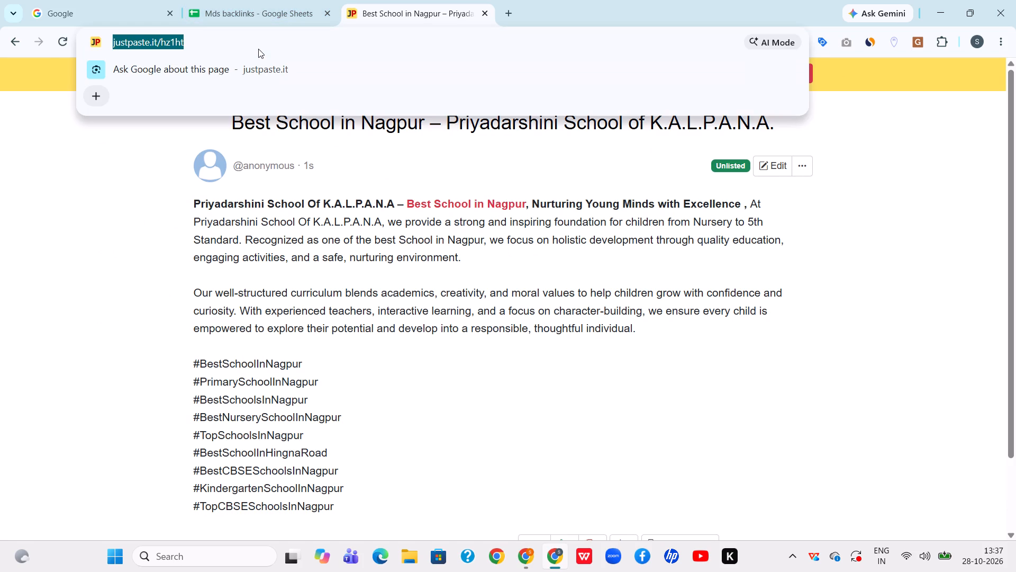
pyautogui.click(484, 9)
pyautogui.hotkey('ctrl', 'v')
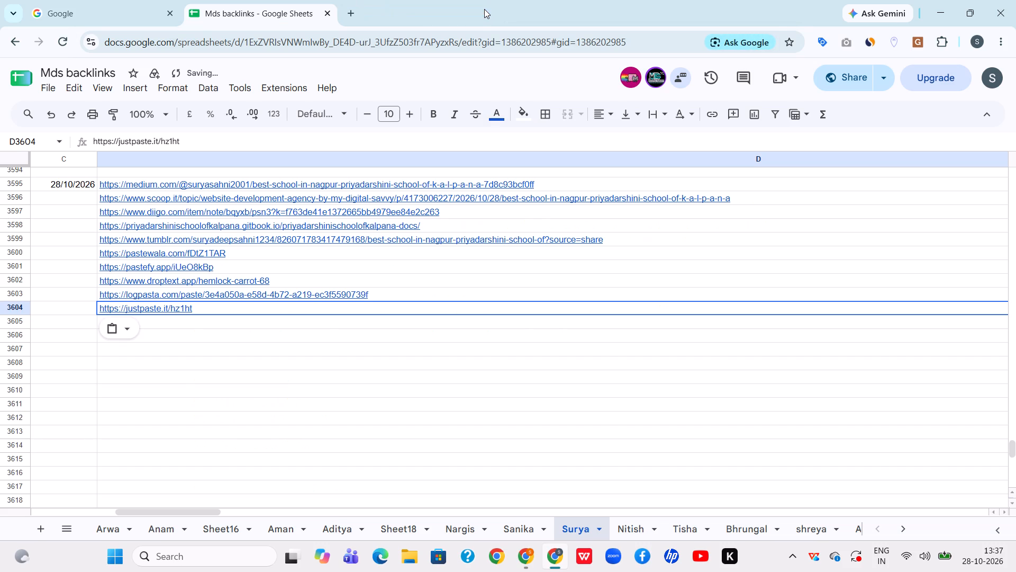
# Capture a screenshot of the school's Website SEO block, rows 3595 to 3604 with label, date and links, and open it in Snipping Tool.
pyautogui.hscroll(2, 250, 367)
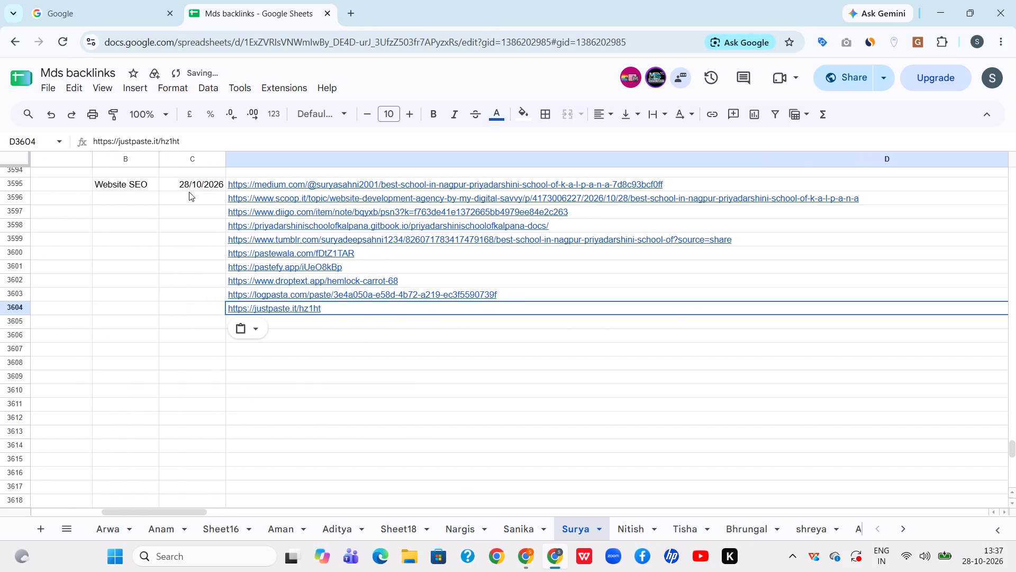
pyautogui.click(130, 187)
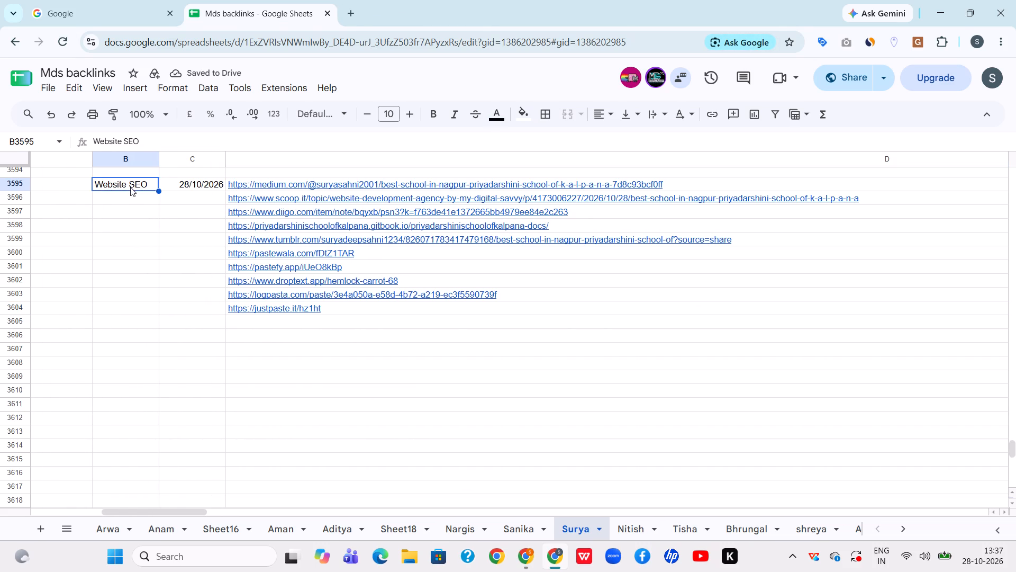
pyautogui.press('Print')
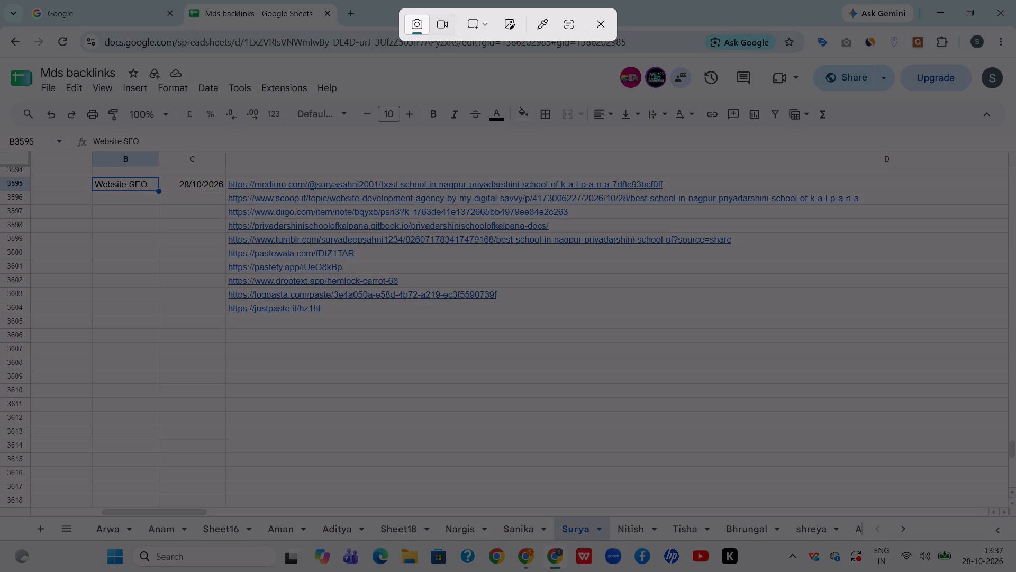
pyautogui.moveTo(92, 175); pyautogui.dragTo(872, 354)
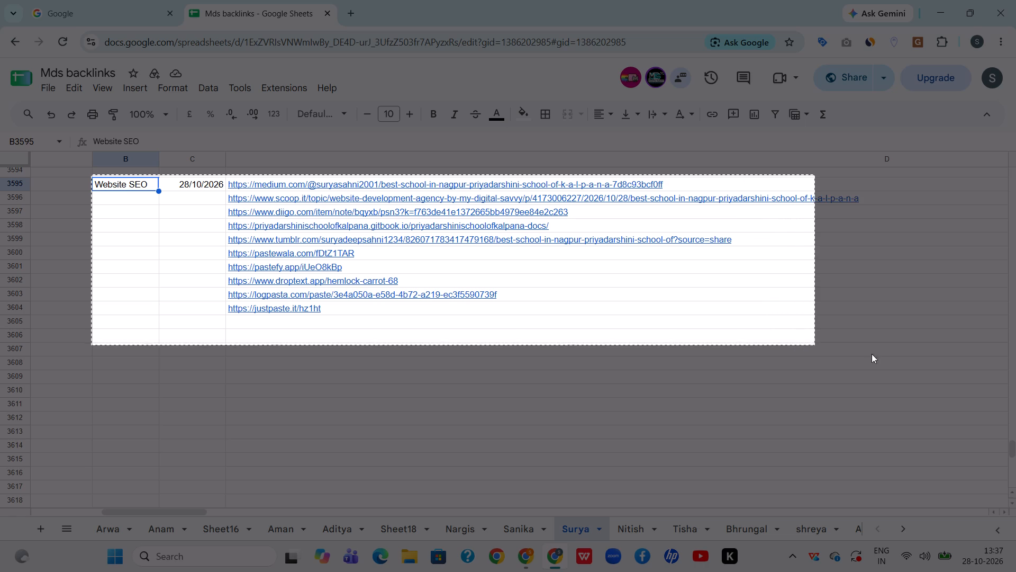
pyautogui.moveTo(872, 354); pyautogui.dragTo(909, 318)
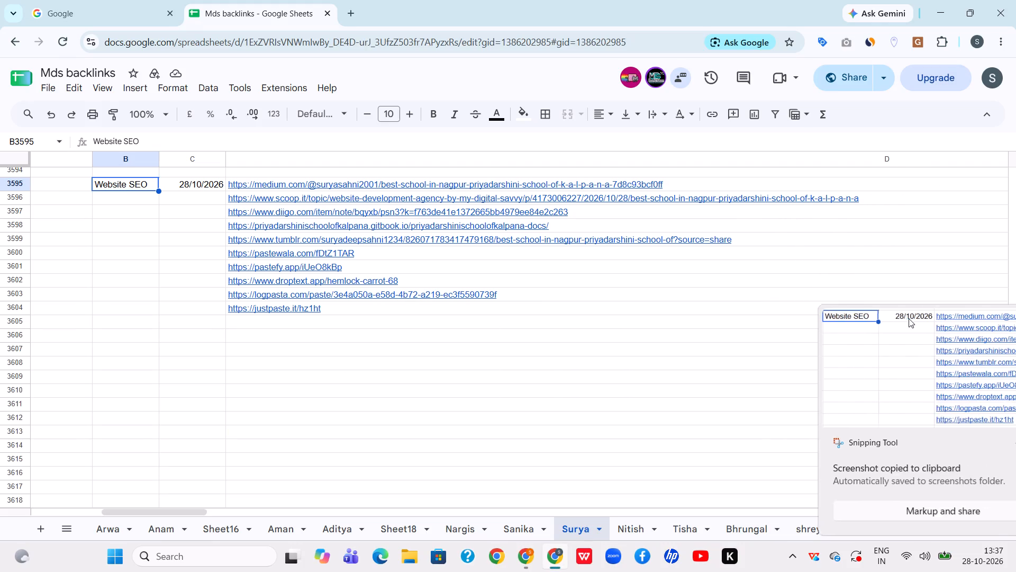
pyautogui.click(972, 430)
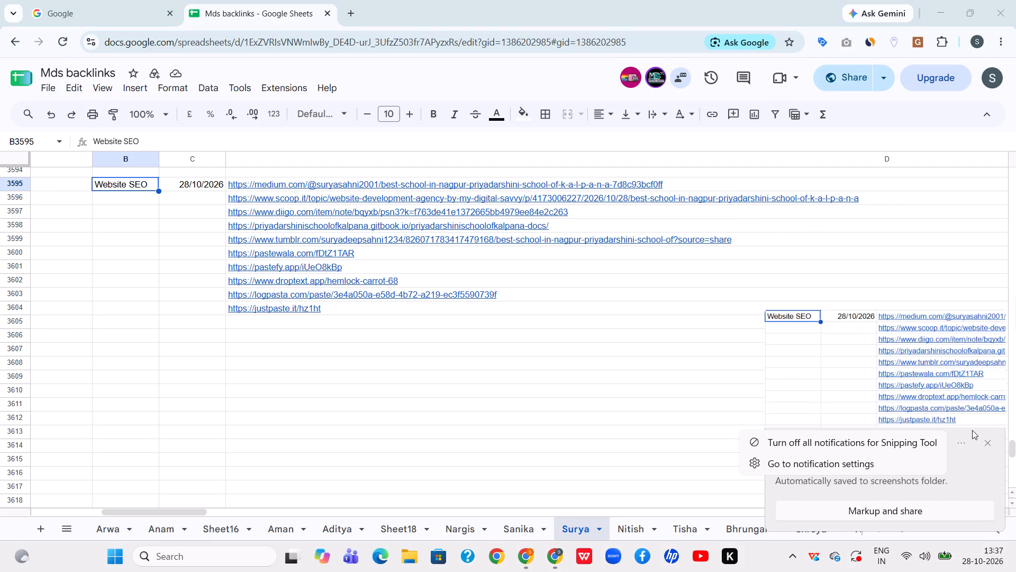
pyautogui.click(922, 356)
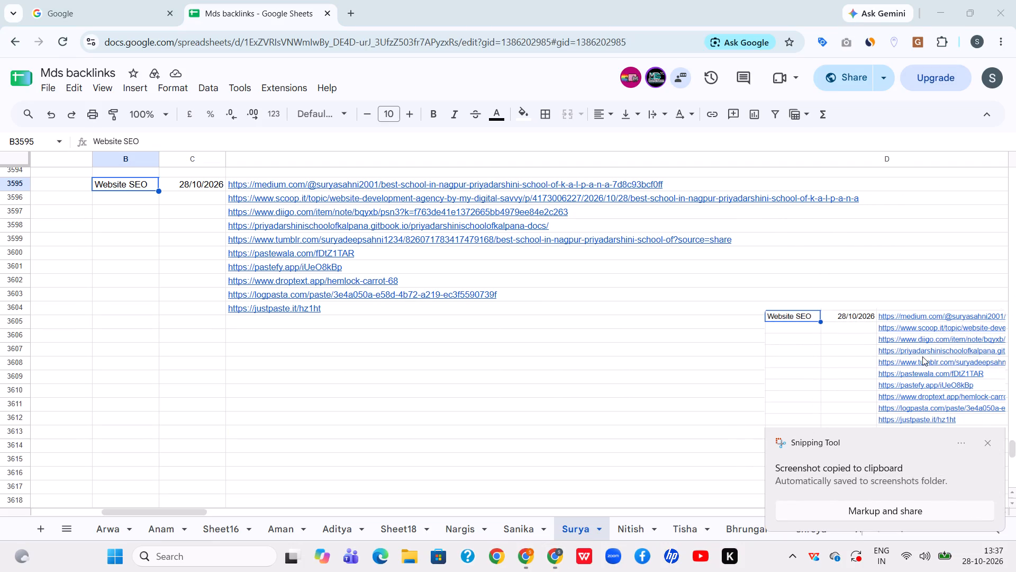
pyautogui.click(896, 360)
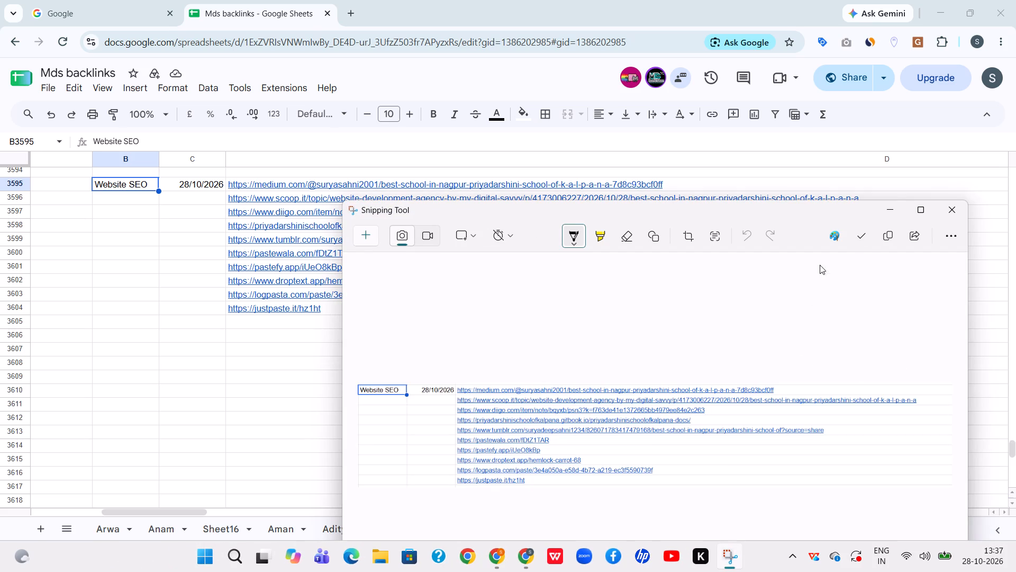
# Save the school backlinks screenshot as a PNG in the Downloads folder and return to the Mds backlinks sheet.
pyautogui.click(858, 240)
pyautogui.click(448, 290)
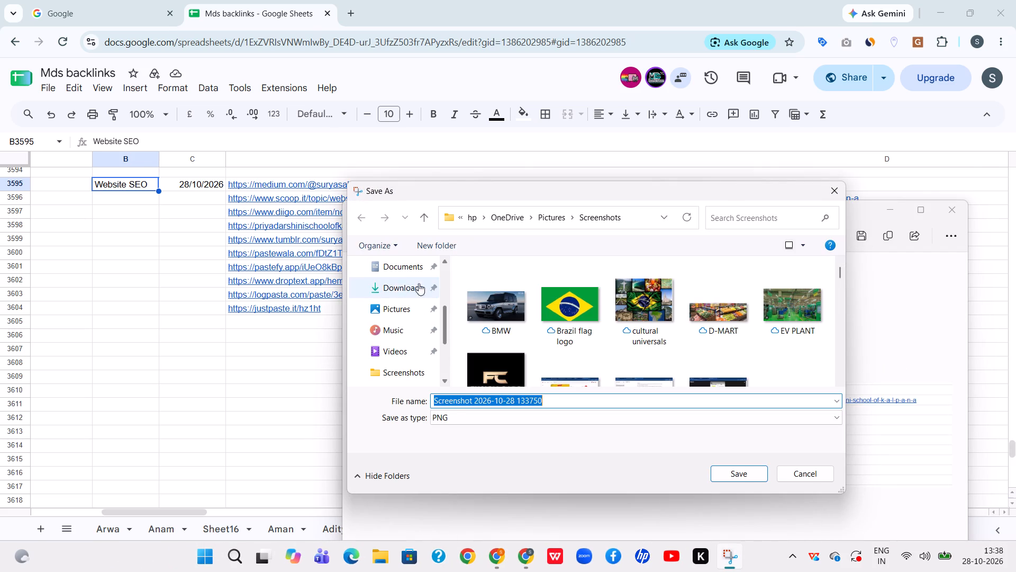
pyautogui.click(397, 283)
pyautogui.click(740, 470)
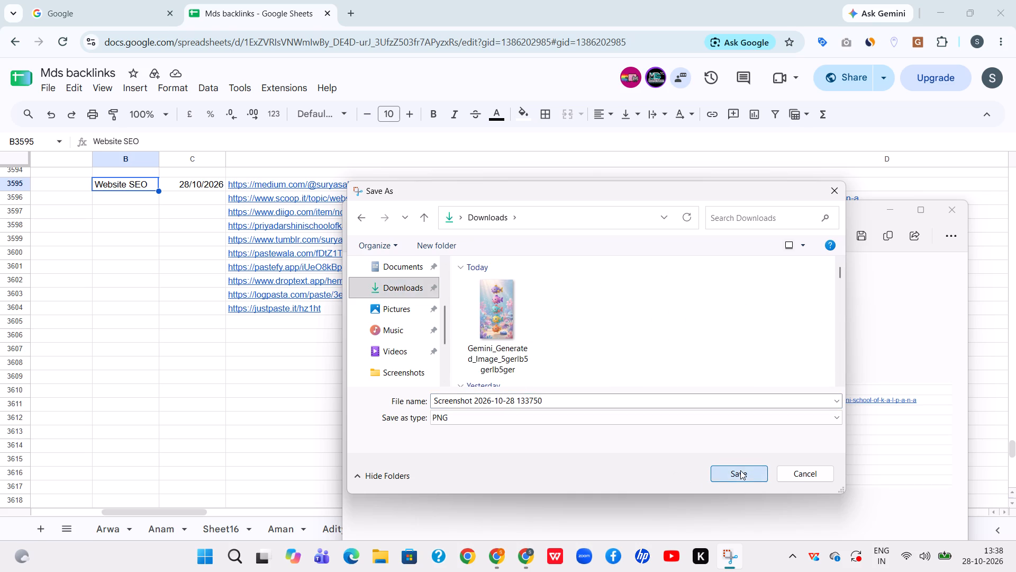
pyautogui.click(894, 216)
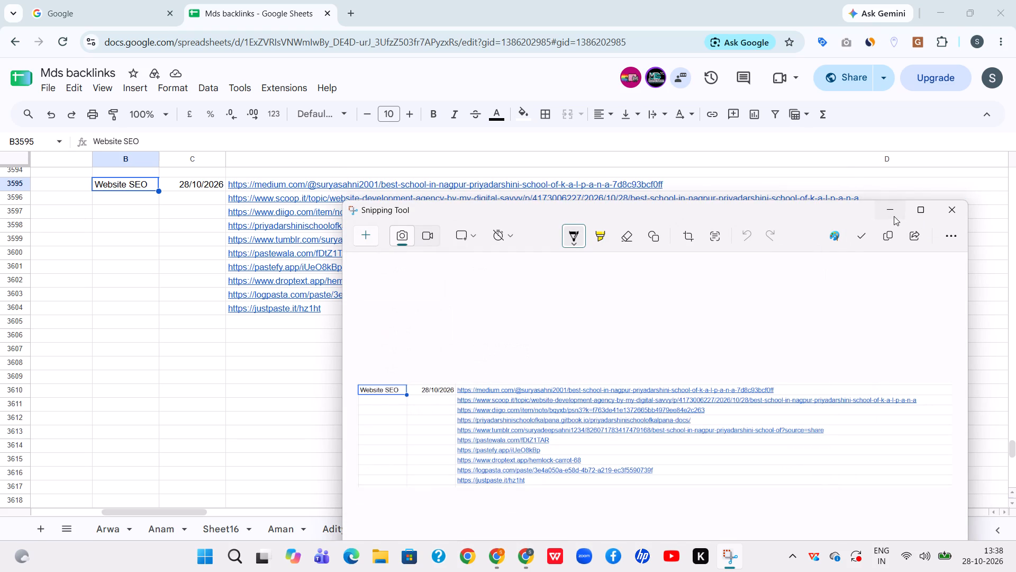
# Enter "Local SEO" in cell B3606 and the date 28/10/2026 in C3606, below the school's Website SEO block.
pyautogui.click(140, 332)
pyautogui.write('Locl')
pyautogui.press('BackSpace')
pyautogui.write('SEO')
pyautogui.press('Right')
pyautogui.write('29')
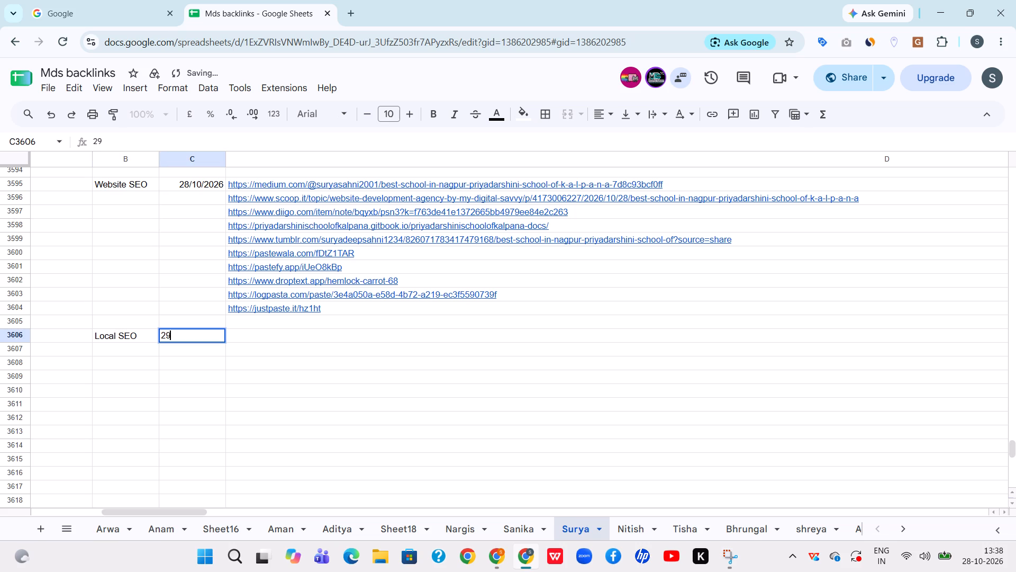
pyautogui.press('BackSpace')
pyautogui.write('8/10/2026')
pyautogui.press('Left')
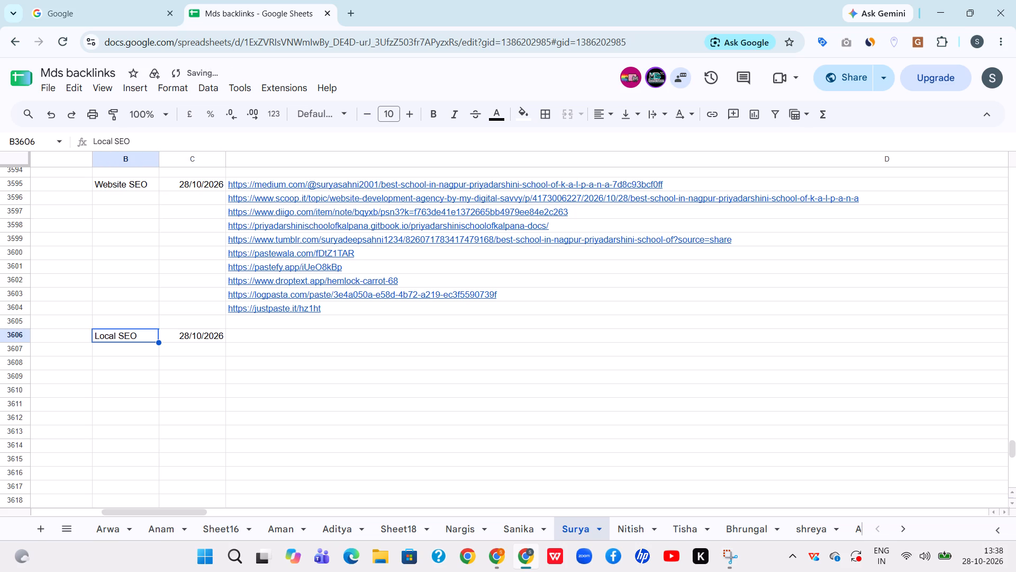
# Copy the "Local SEO" label and its date from B3606:C3606 to F3419:G3419, below the IT Campus Guru Website SEO links.
pyautogui.moveTo(105, 334); pyautogui.dragTo(199, 335)
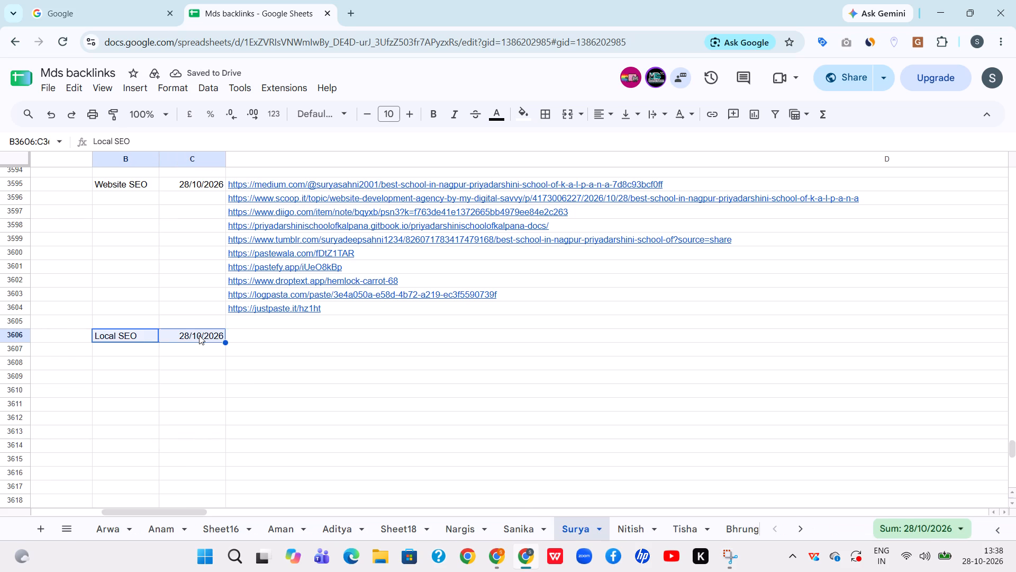
pyautogui.hotkey('ctrl', 'c')
pyautogui.press('Right')
pyautogui.press('Right')
pyautogui.press('Right')
pyautogui.press('Left')
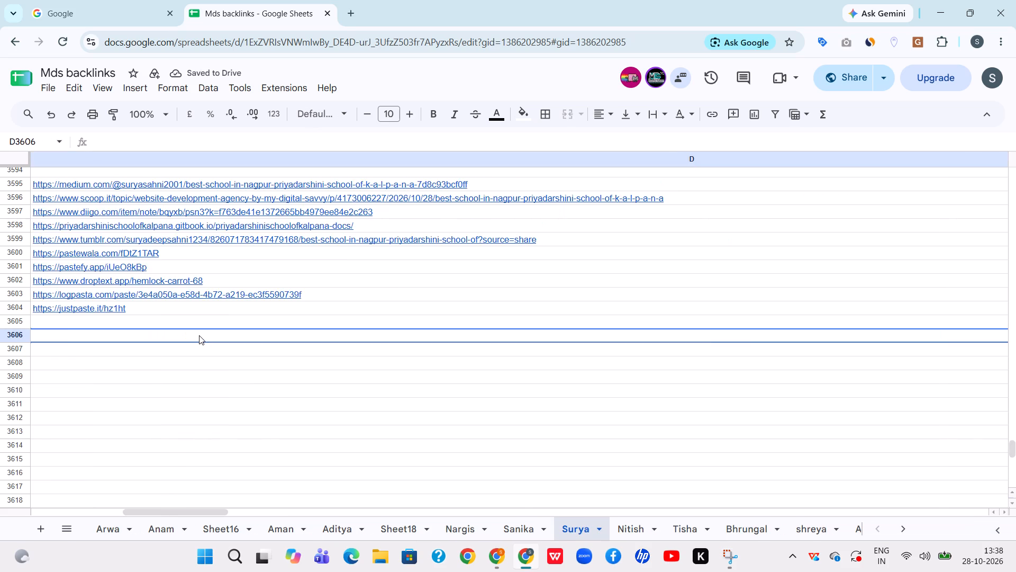
pyautogui.press('Left')
pyautogui.press('Right')
pyautogui.press('Right')
pyautogui.press('Right')
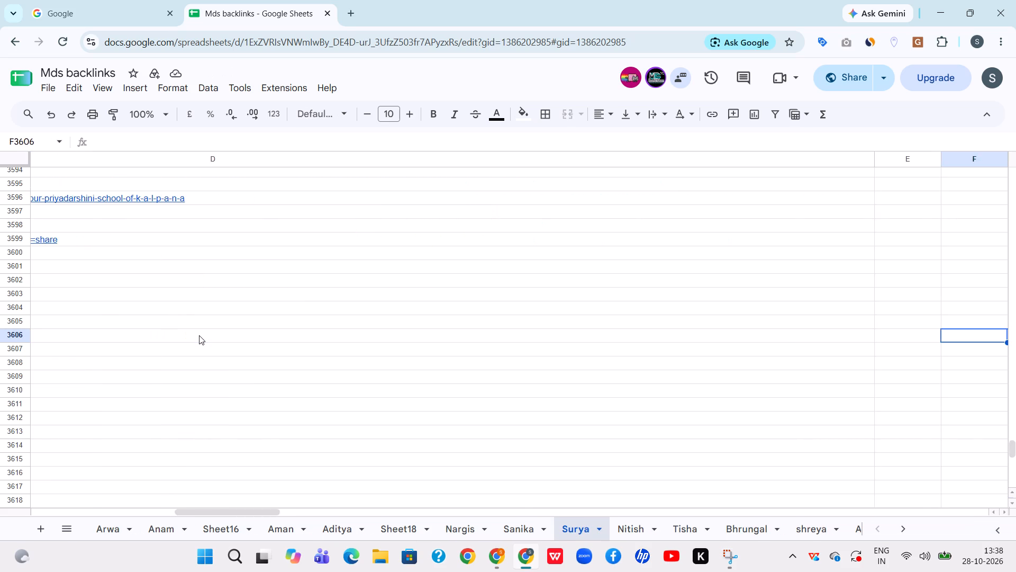
pyautogui.press('Right')
pyautogui.press('Right')
pyautogui.press('pageup')
pyautogui.press('pageup')
pyautogui.press('pageup')
pyautogui.press('pageup')
pyautogui.press('pageup')
pyautogui.press('pageup')
pyautogui.press('pageup')
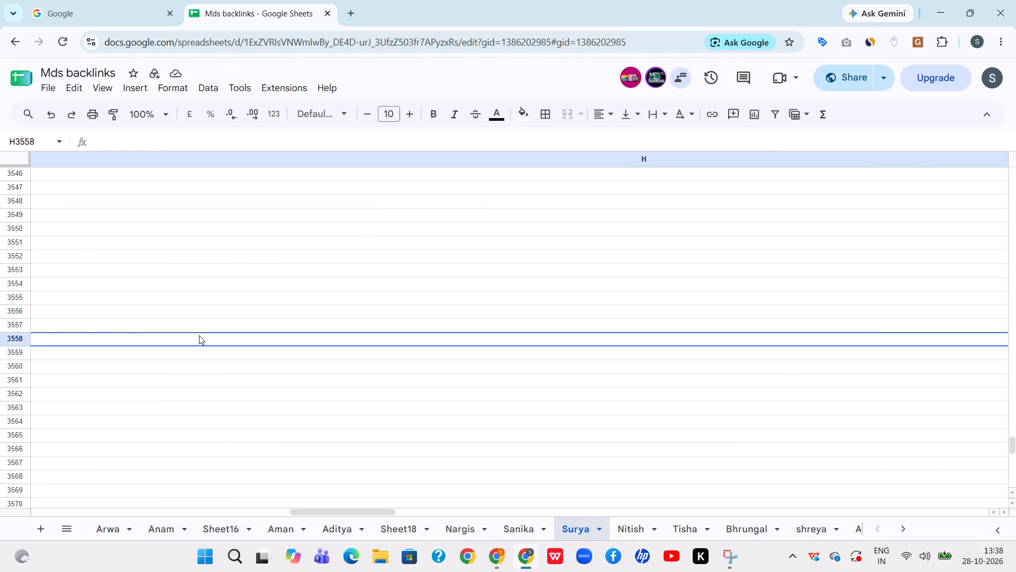
pyautogui.press('pageup')
pyautogui.hscroll(3, 199, 335)
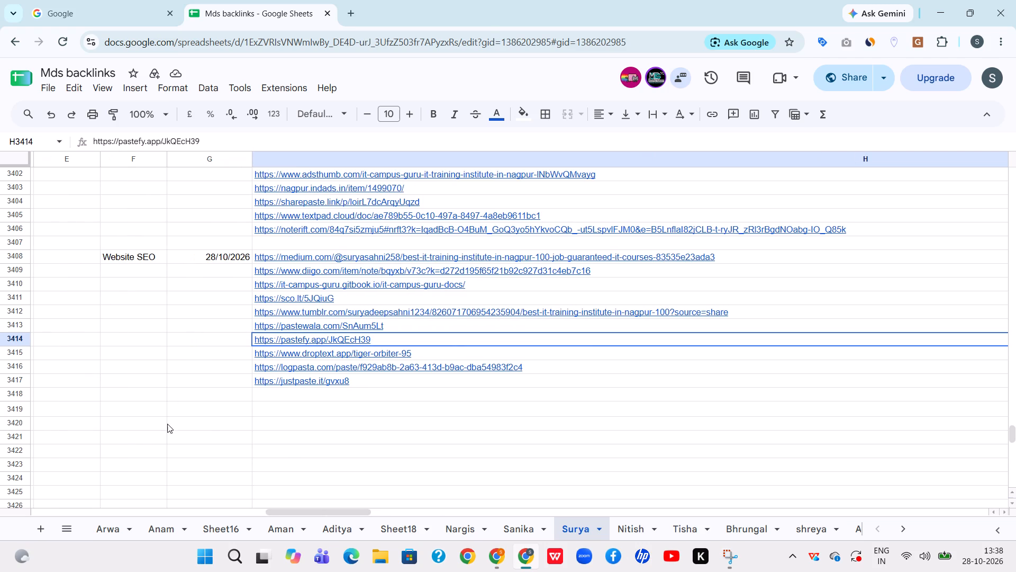
pyautogui.click(141, 400)
pyautogui.press('Down')
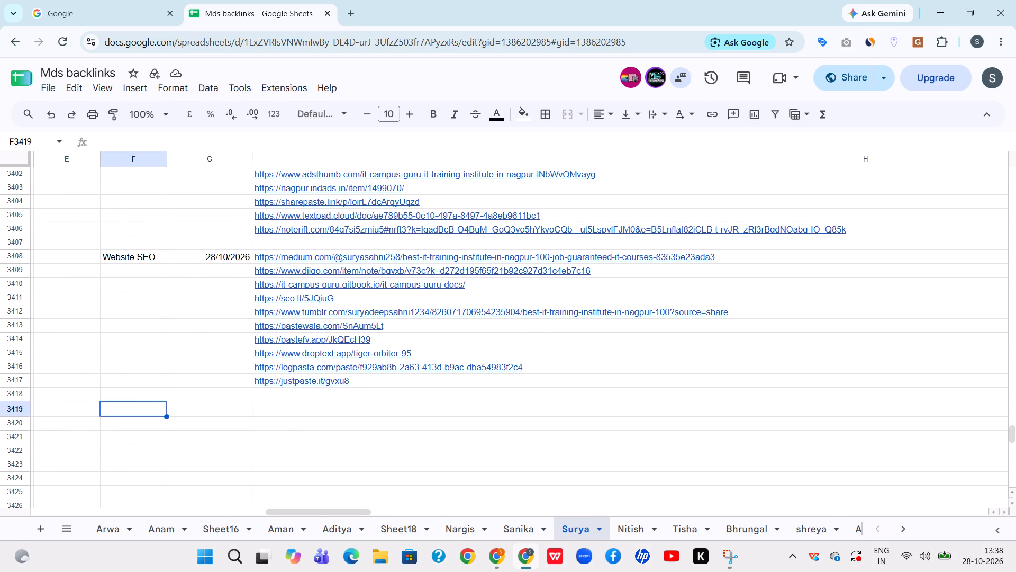
pyautogui.hotkey('ctrl', 'v')
pyautogui.press('Right')
pyautogui.press('Right')
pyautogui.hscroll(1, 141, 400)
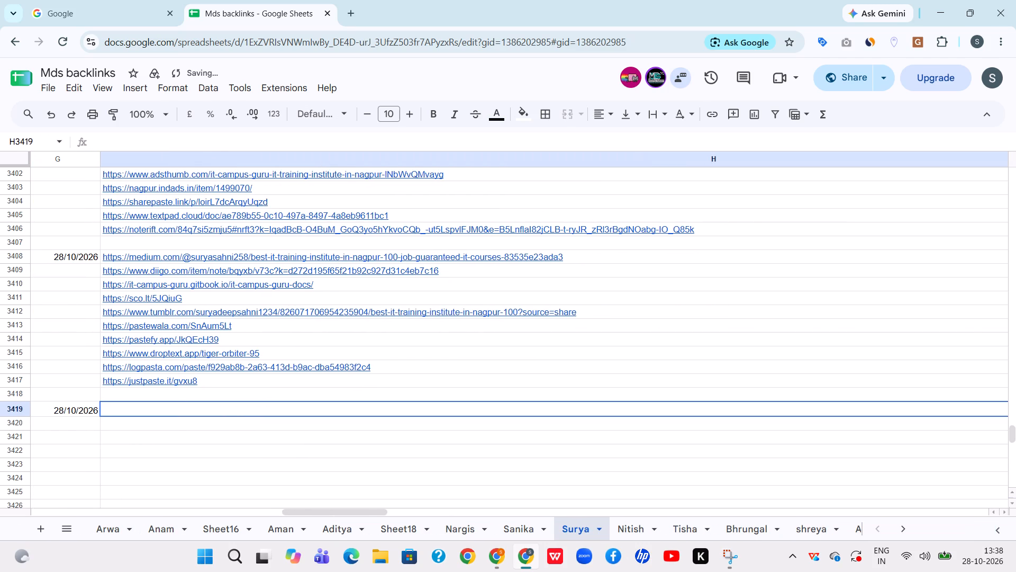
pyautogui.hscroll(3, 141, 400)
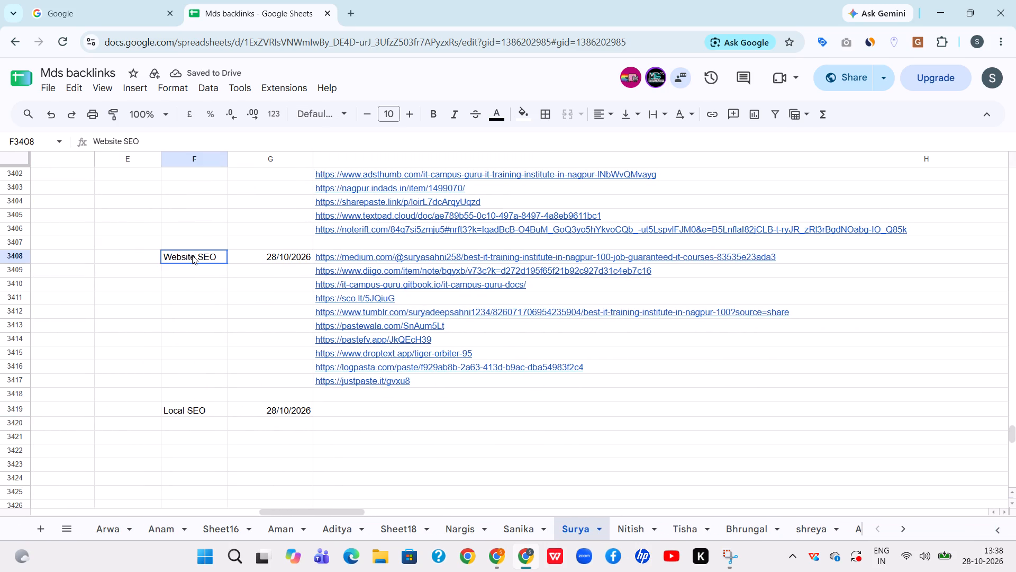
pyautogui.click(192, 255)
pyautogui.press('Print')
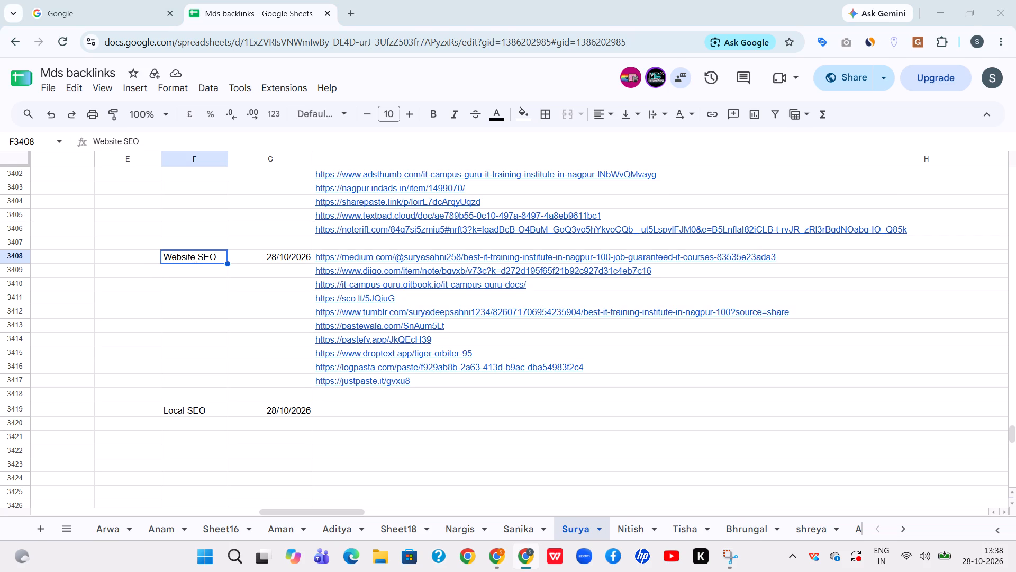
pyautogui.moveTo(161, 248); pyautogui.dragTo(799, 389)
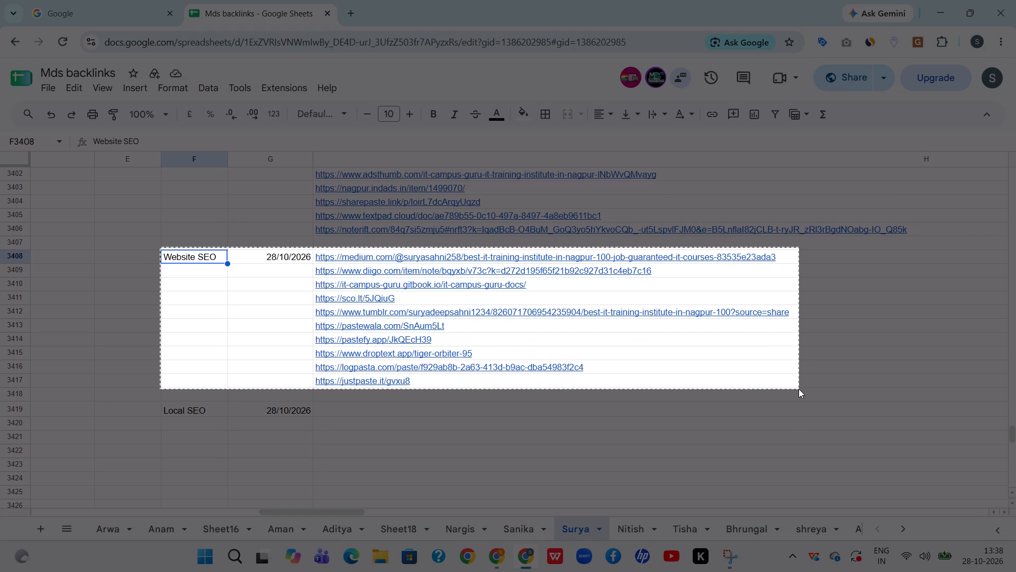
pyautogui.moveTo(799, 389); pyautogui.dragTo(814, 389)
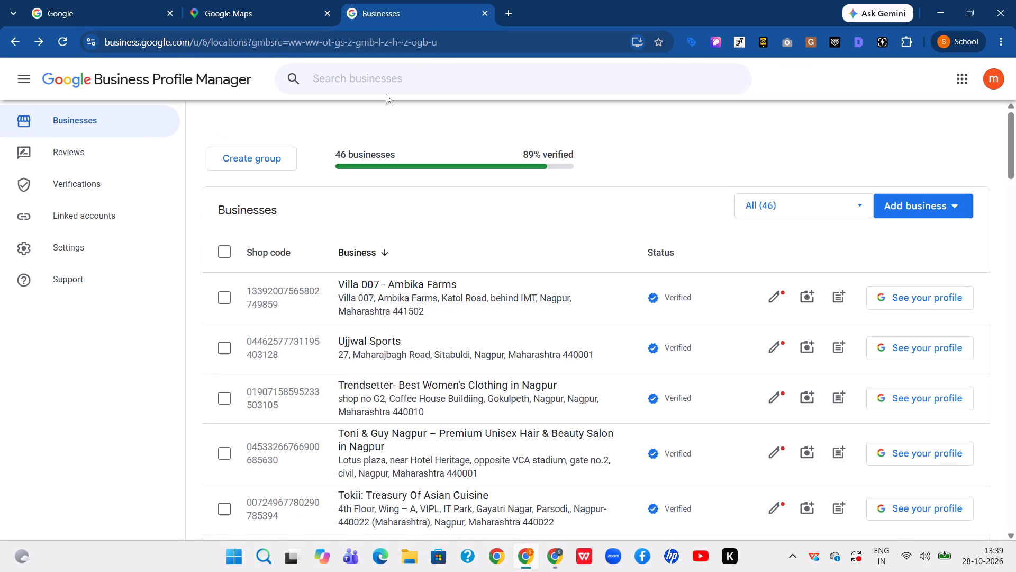
pyautogui.moveTo(386, 94); pyautogui.dragTo(373, 73)
pyautogui.click(373, 73)
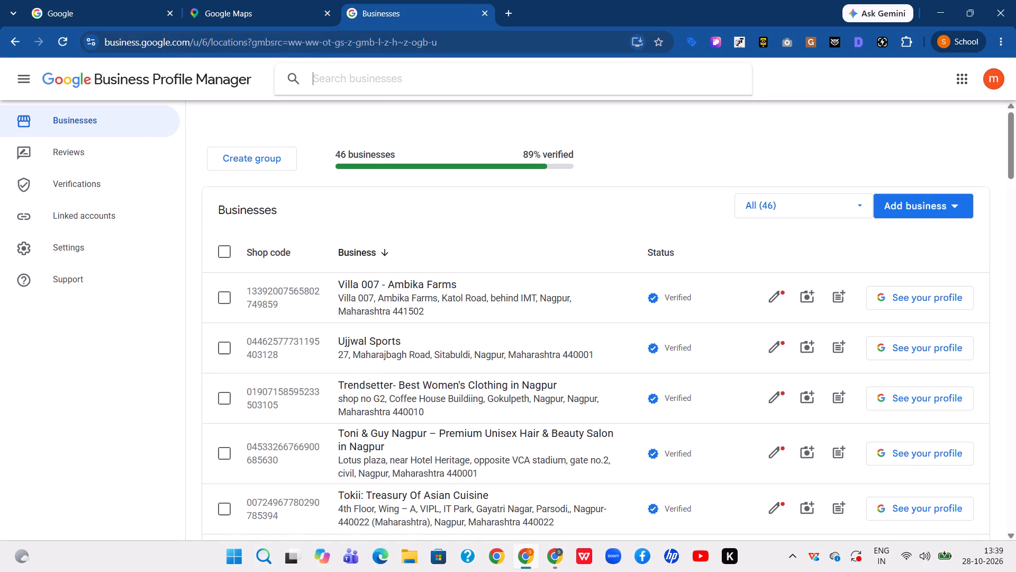
pyautogui.write('IT CAMP')
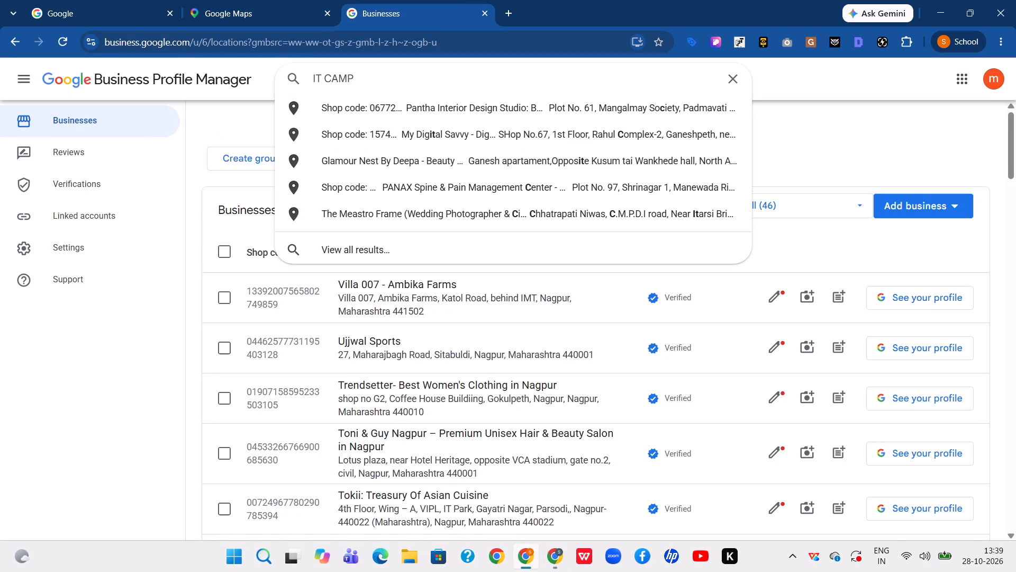
pyautogui.click(332, 111)
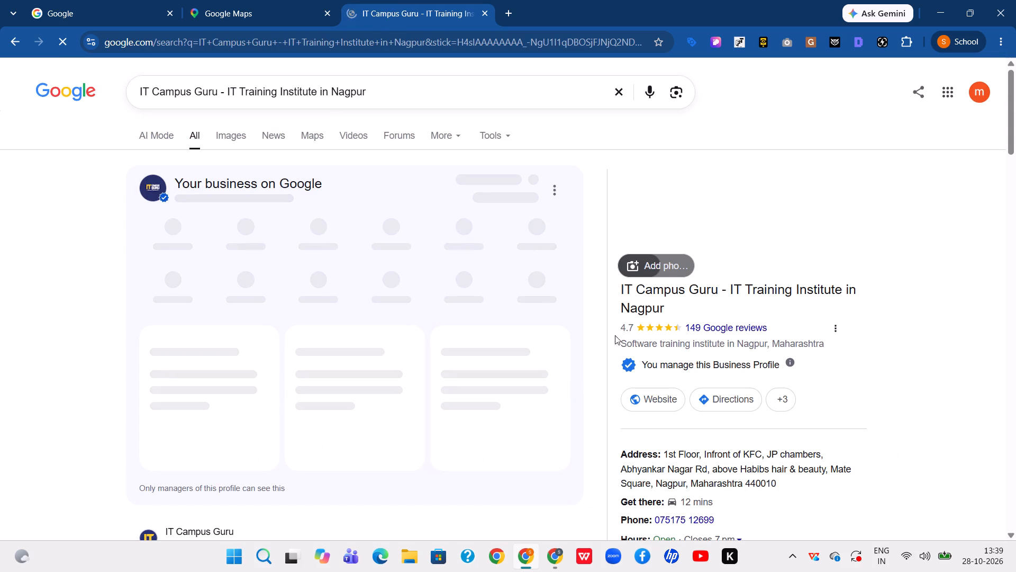
pyautogui.click(770, 404)
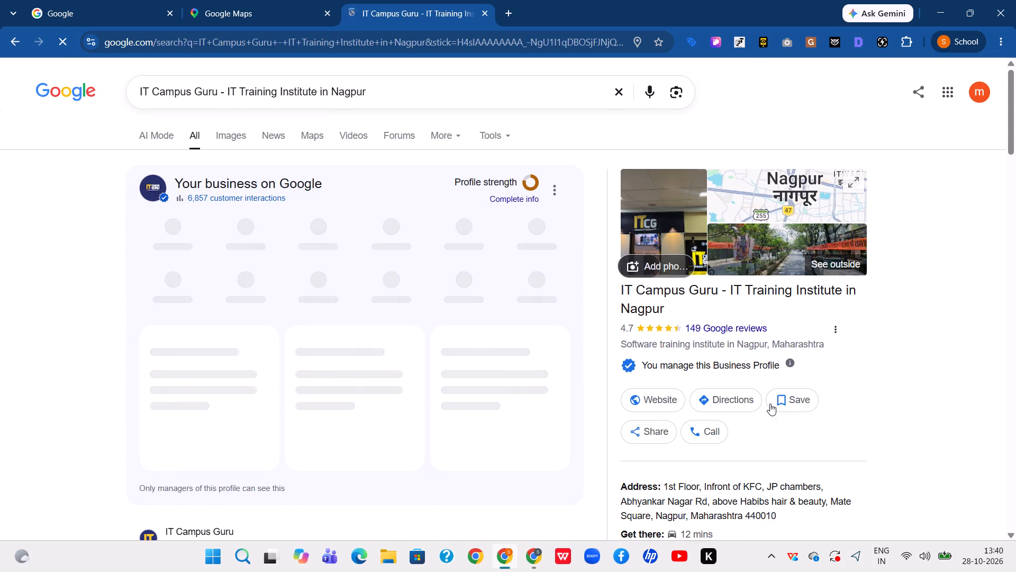
pyautogui.scroll(-1, 770, 404)
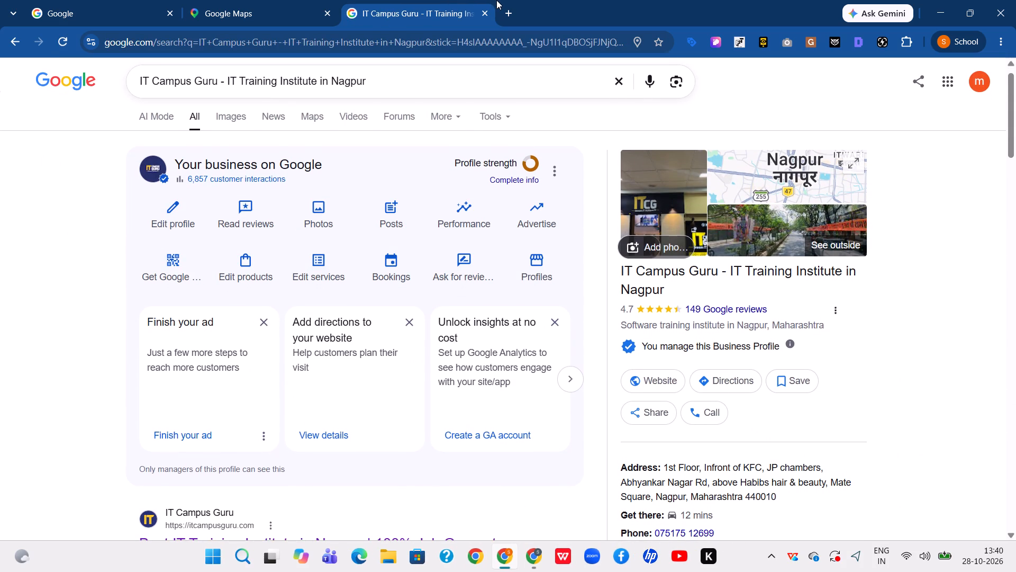
# Open the Task Tracker website, tasktracker.in, in a new tab.
pyautogui.click(504, 1)
pyautogui.press('t')
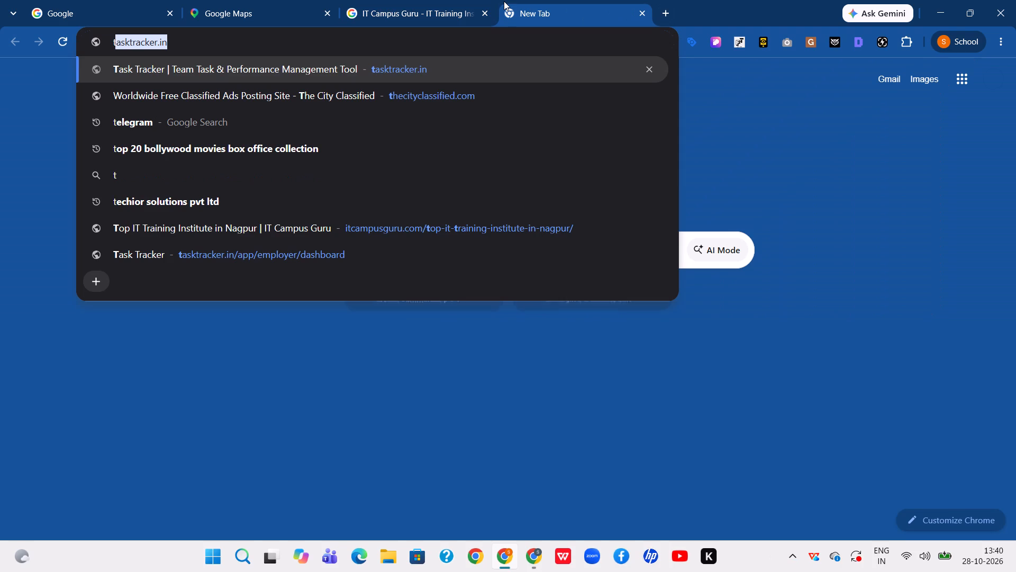
pyautogui.press('Return')
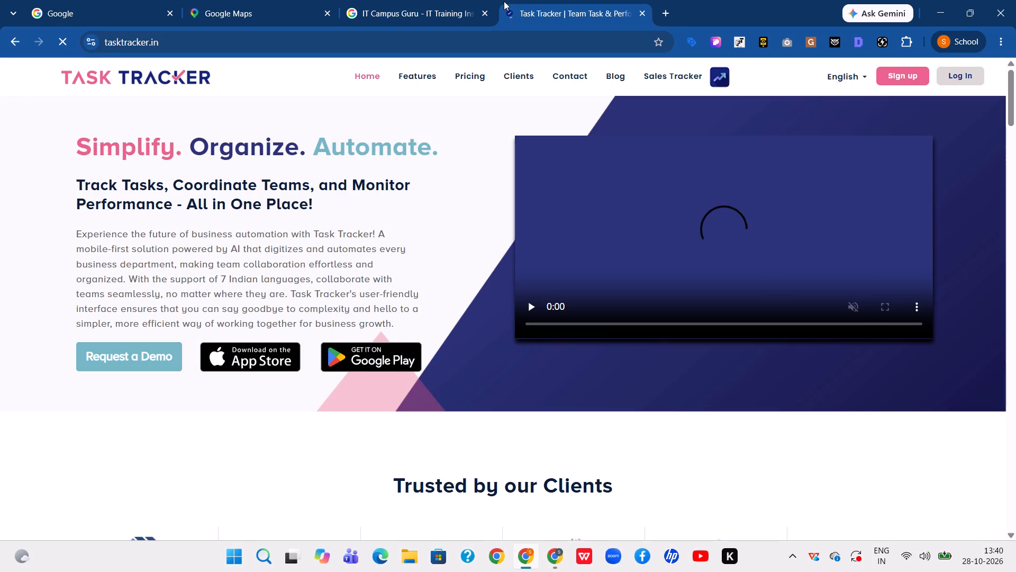
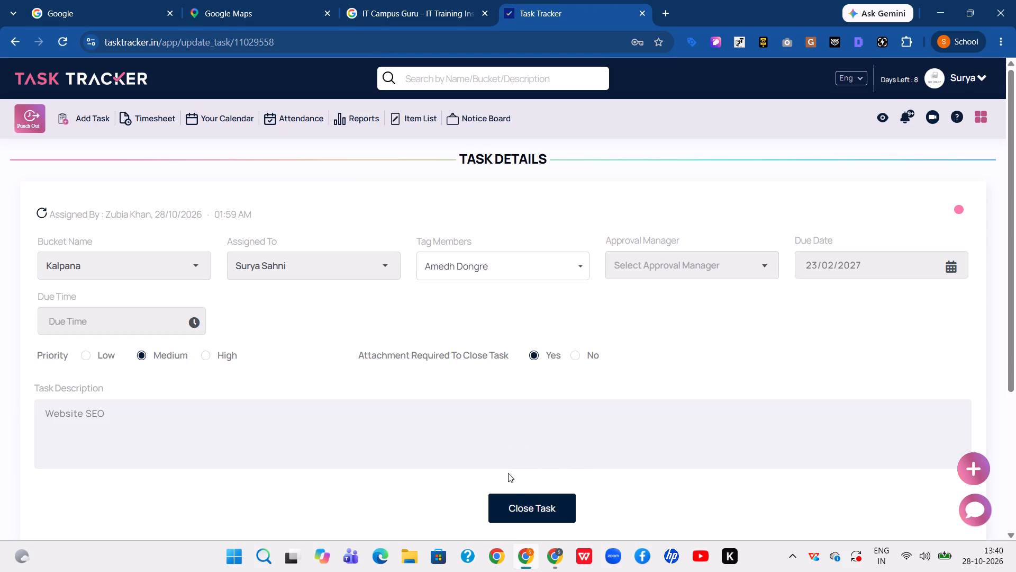
# Start closing the Kalpana bucket's Website SEO task with 01:15 hours spent and the remark "Website SEO".
pyautogui.click(523, 504)
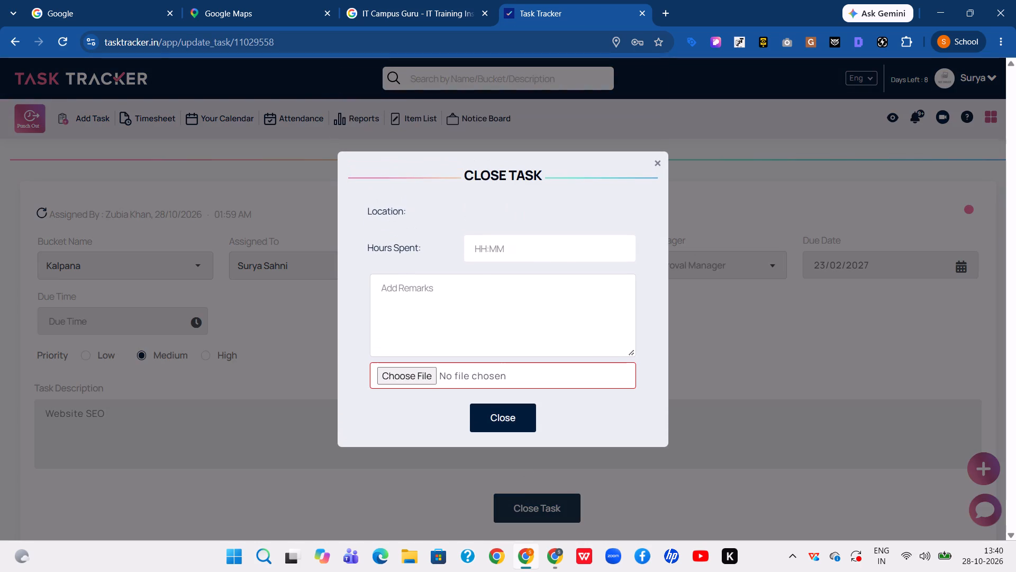
pyautogui.click(482, 258)
pyautogui.write('0115')
pyautogui.click(419, 334)
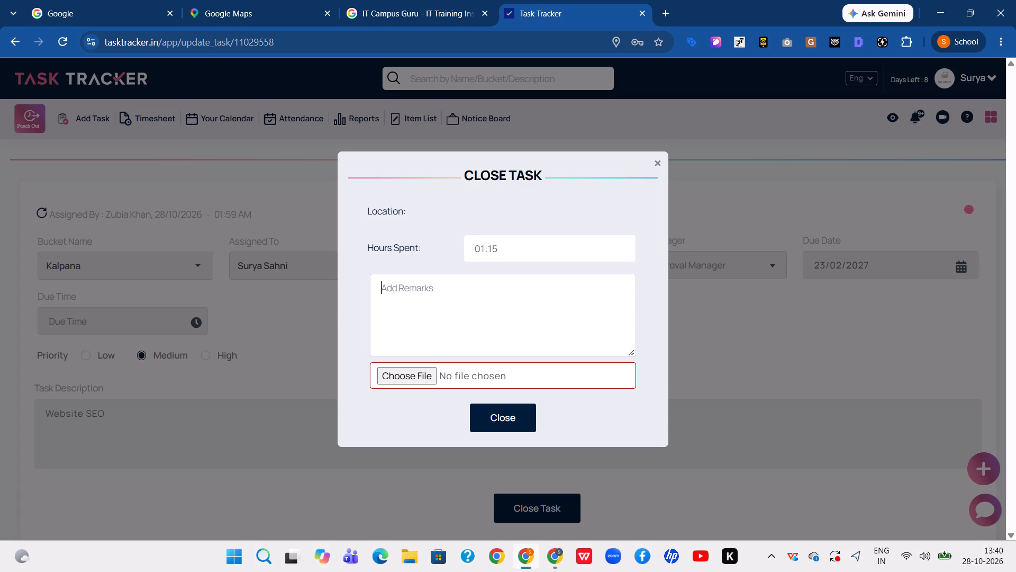
pyautogui.write('Website')
pyautogui.press('space')
pyautogui.write('SEIO')
pyautogui.press('BackSpace')
pyautogui.press('BackSpace')
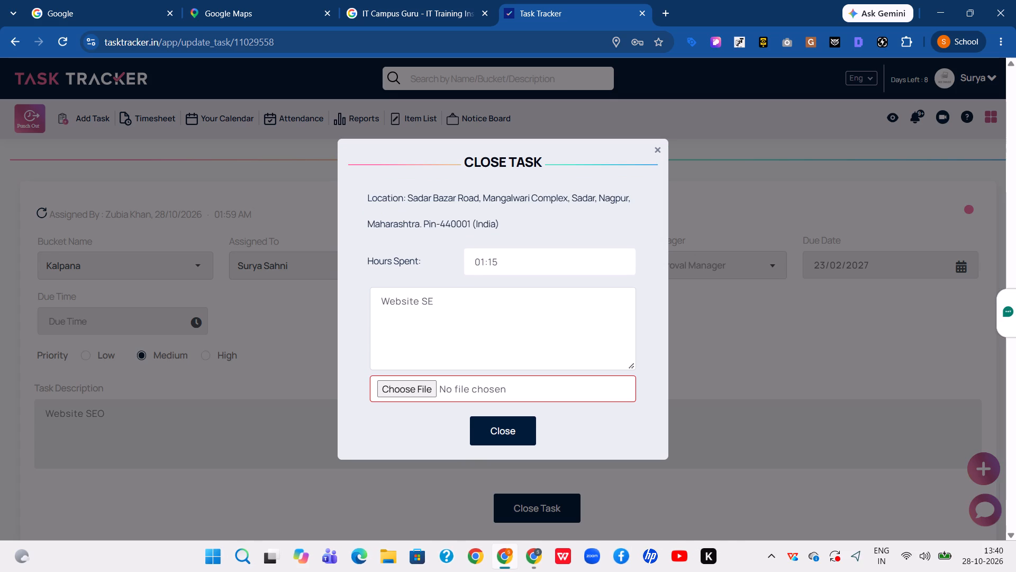
pyautogui.press('o')
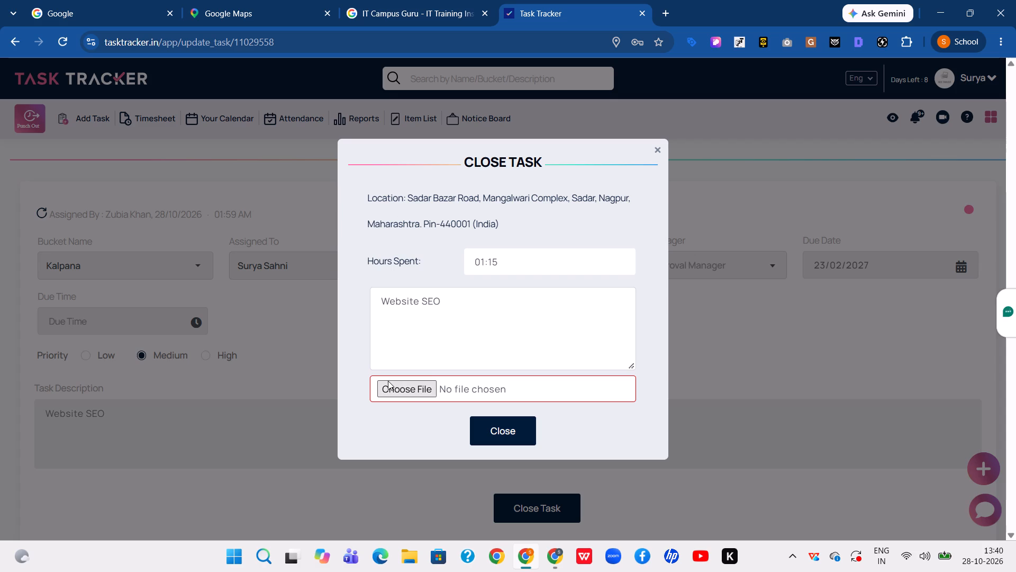
pyautogui.click(388, 381)
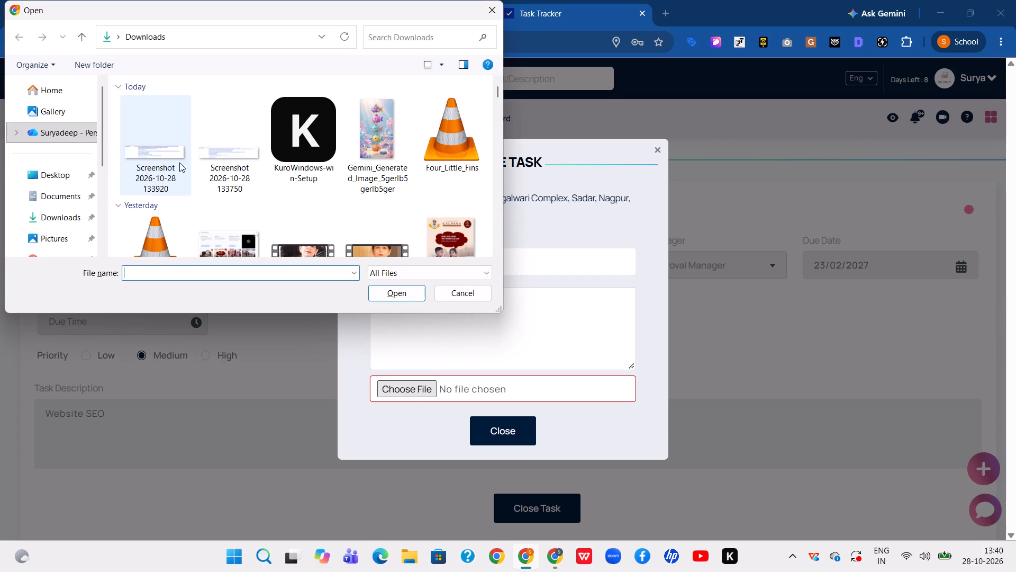
pyautogui.click(228, 153)
pyautogui.press('Return')
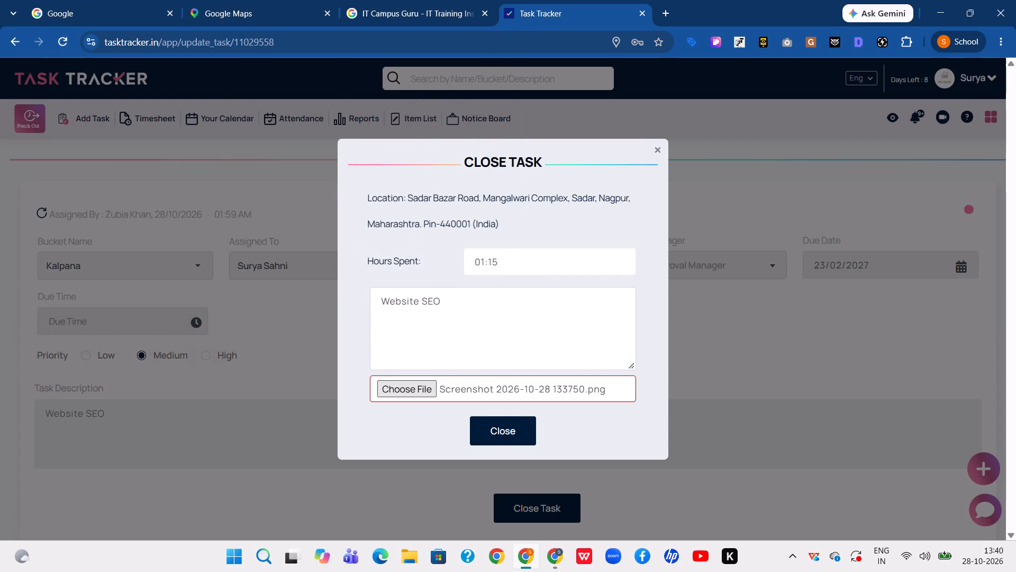
pyautogui.click(492, 412)
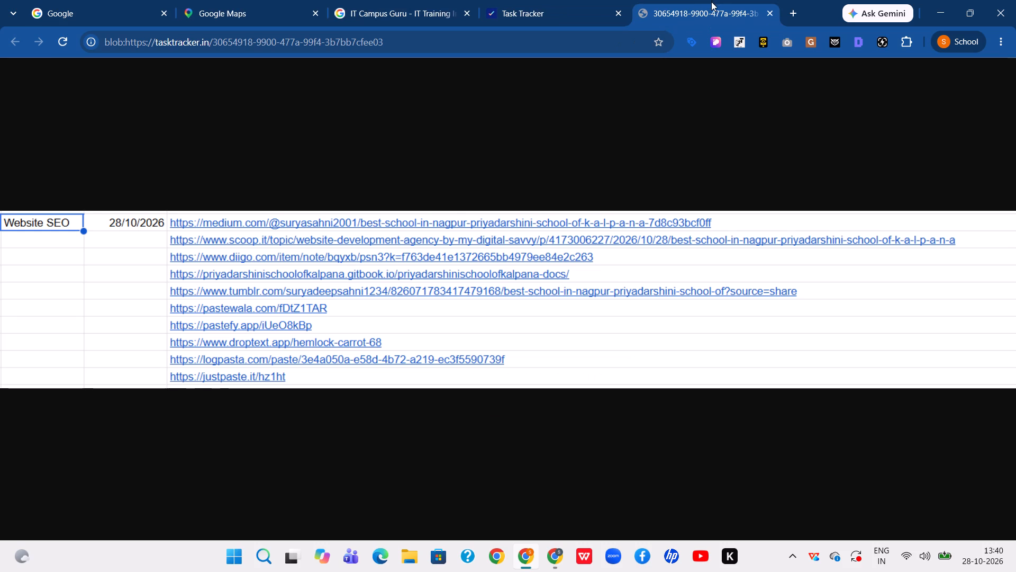
pyautogui.click(772, 12)
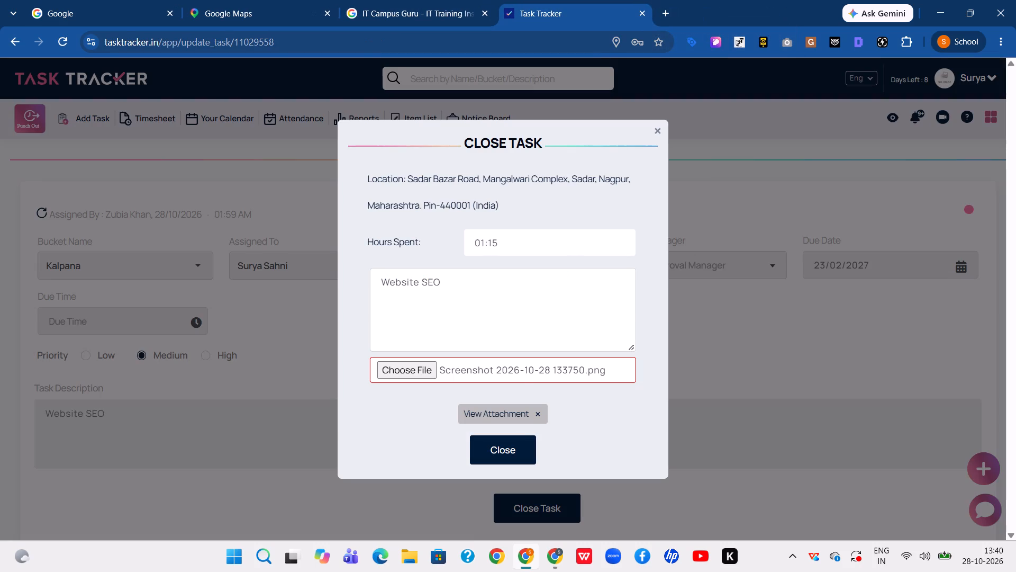
pyautogui.click(527, 441)
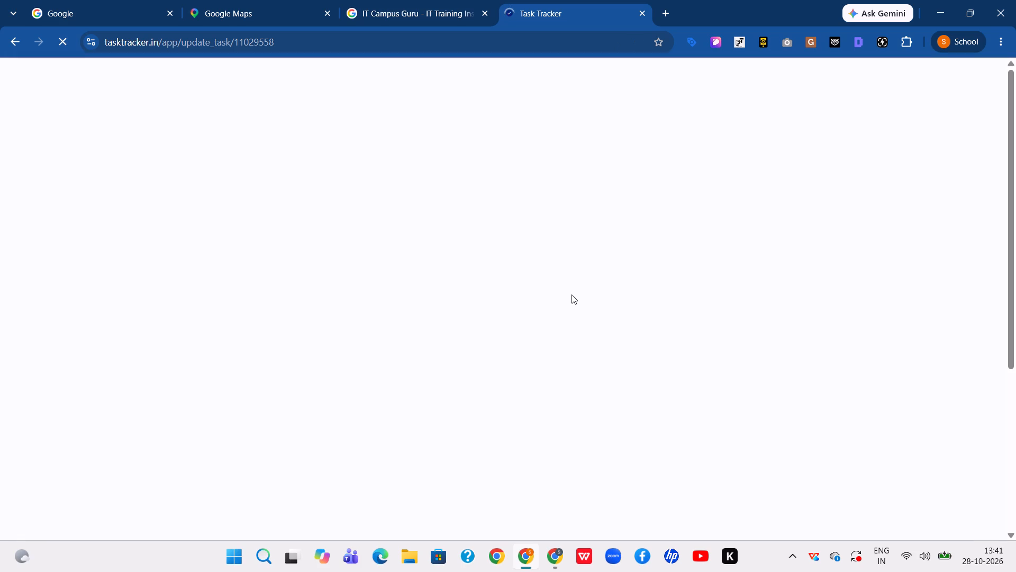
# Return to the dashboard and open the IT Campus Guru "Website SEO- Mate Square" task from the notifications.
pyautogui.hscroll(8, 571, 294)
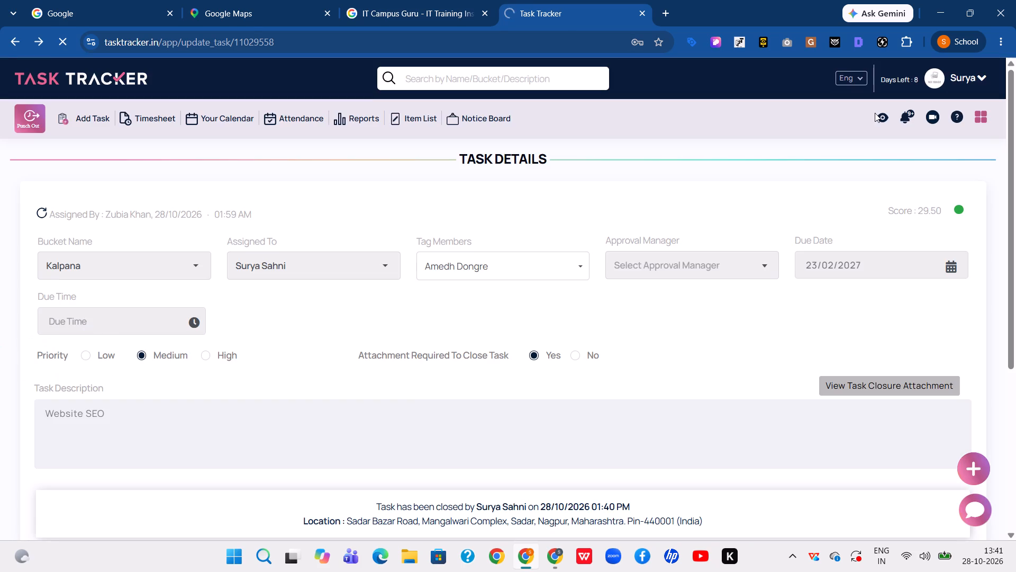
pyautogui.click(904, 113)
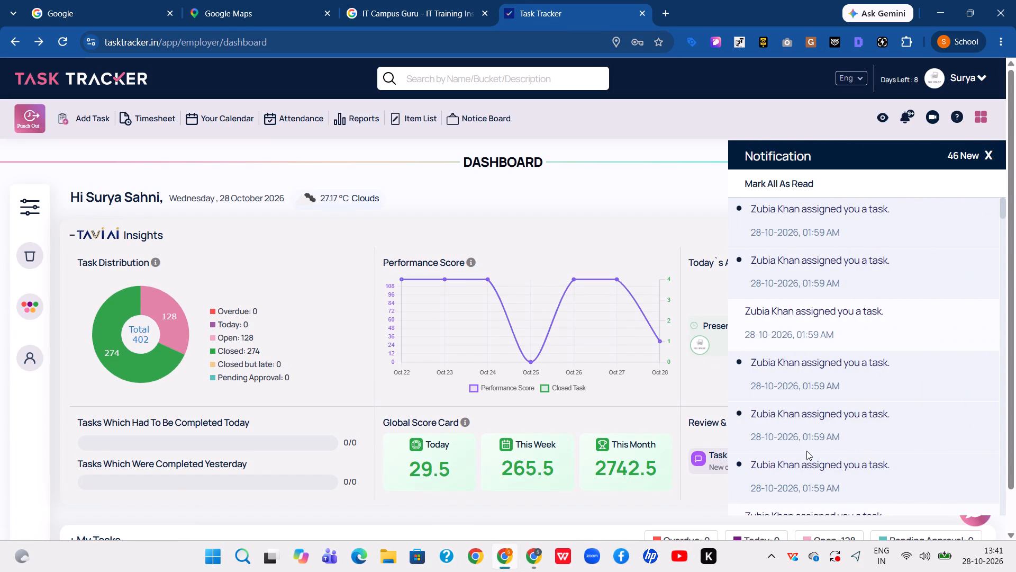
pyautogui.click(794, 426)
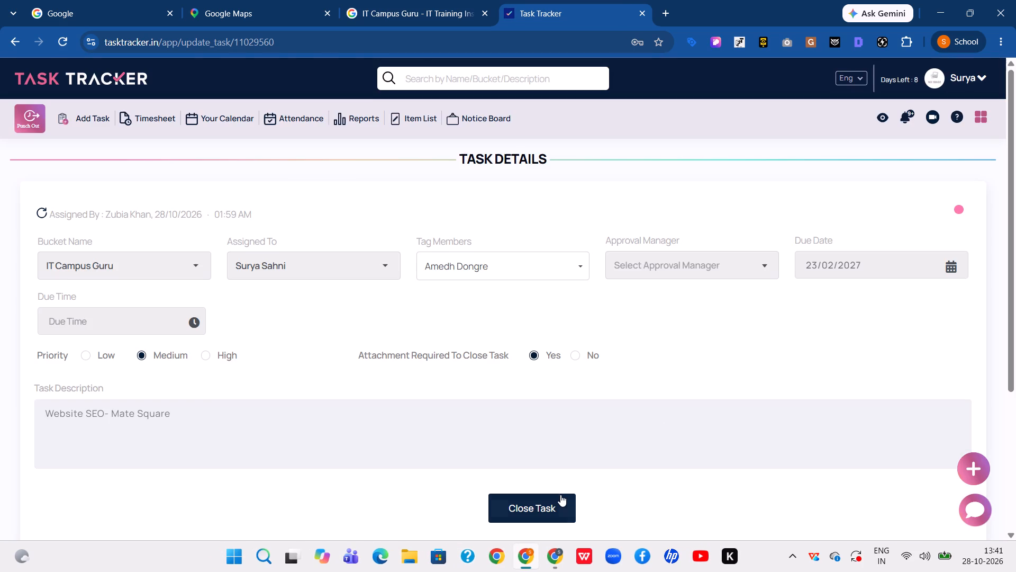
# Start closing the IT Campus Guru task with 01:15 hours spent and the remark "Website SEO".
pyautogui.click(560, 495)
pyautogui.click(488, 256)
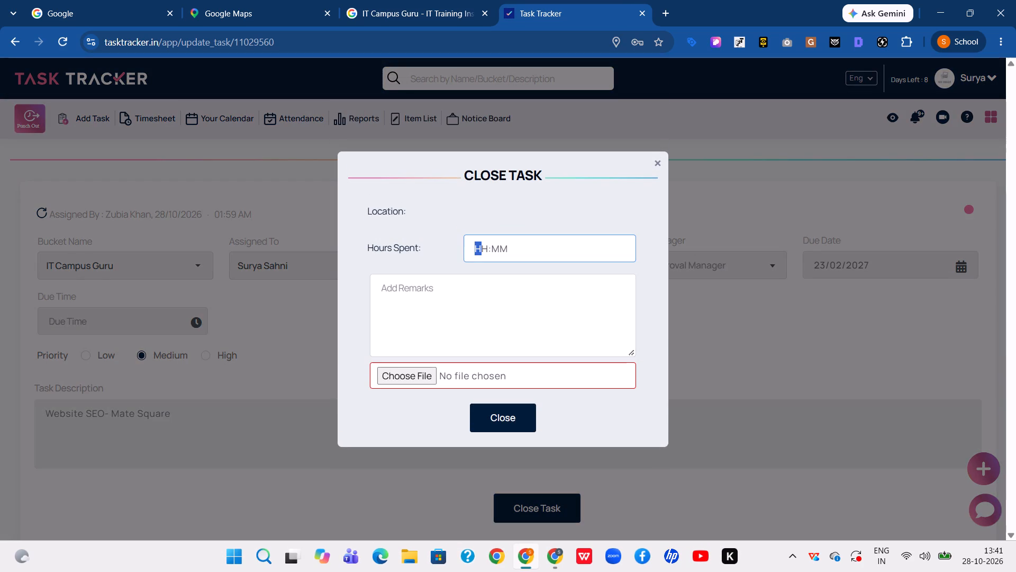
pyautogui.write('0115')
pyautogui.click(475, 318)
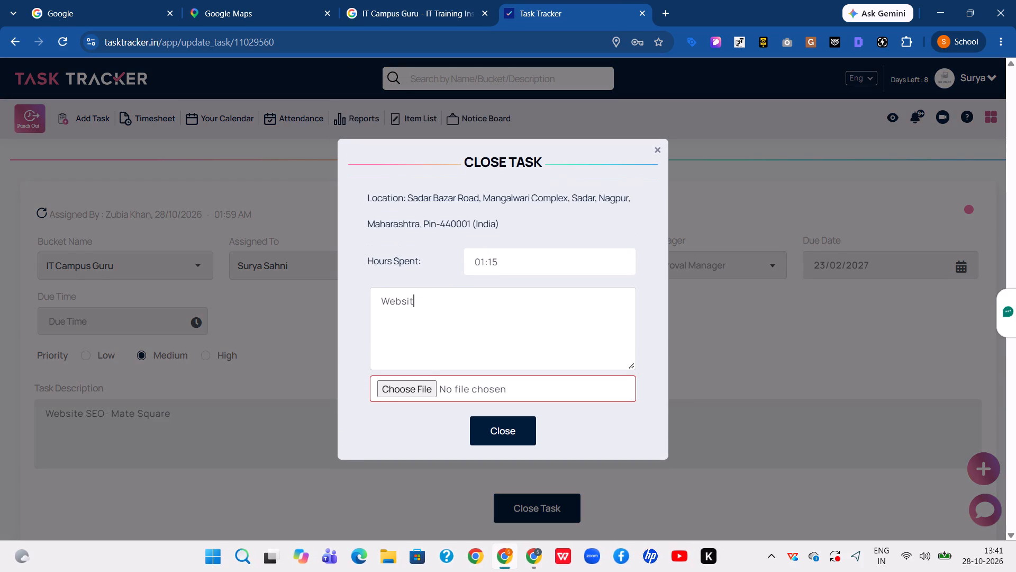
pyautogui.write('DERO')
pyautogui.press('BackSpace')
pyautogui.press('BackSpace')
pyautogui.press('BackSpace')
pyautogui.press('BackSpace')
pyautogui.write('SEO')
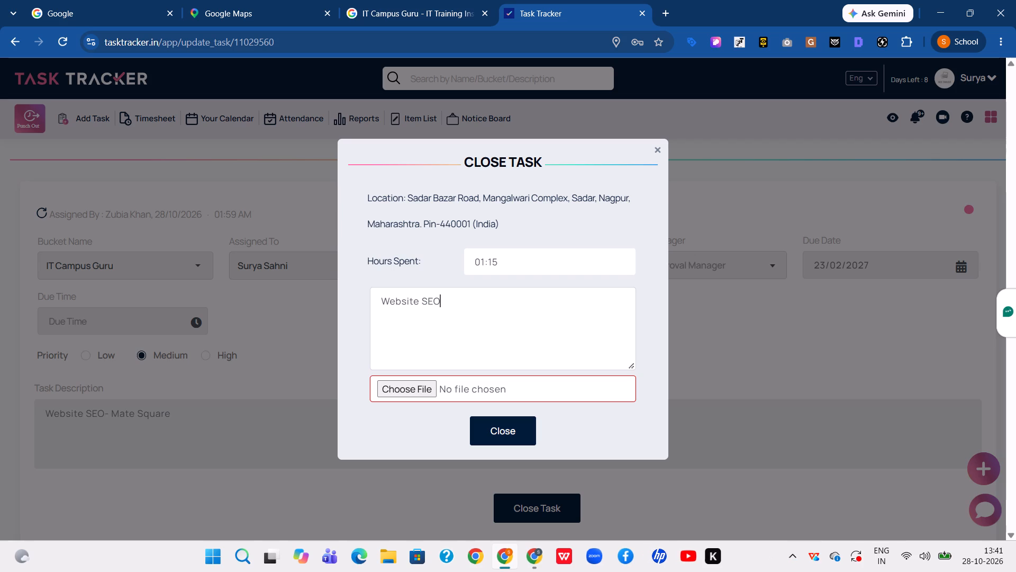
pyautogui.click(391, 386)
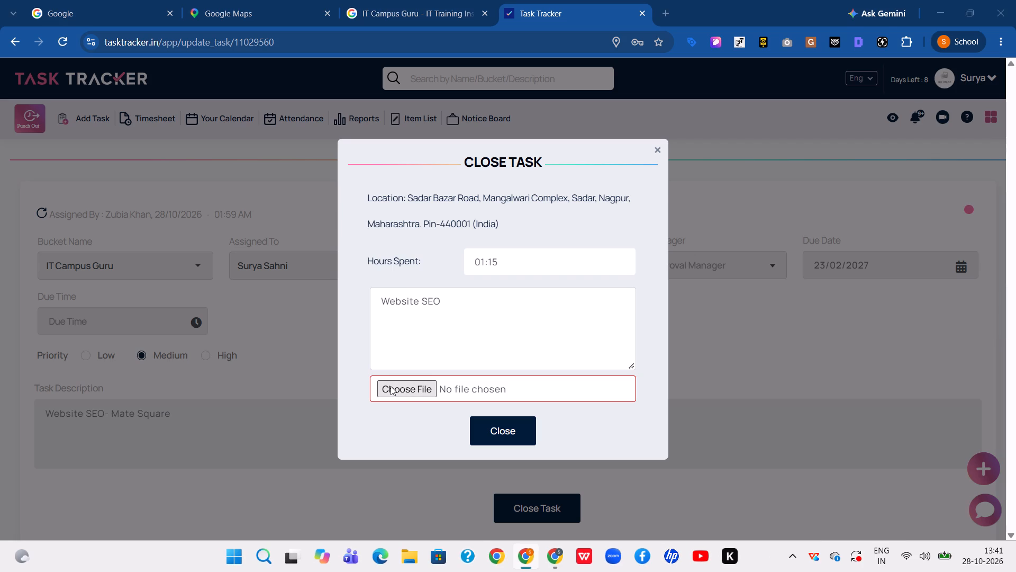
pyautogui.click(137, 162)
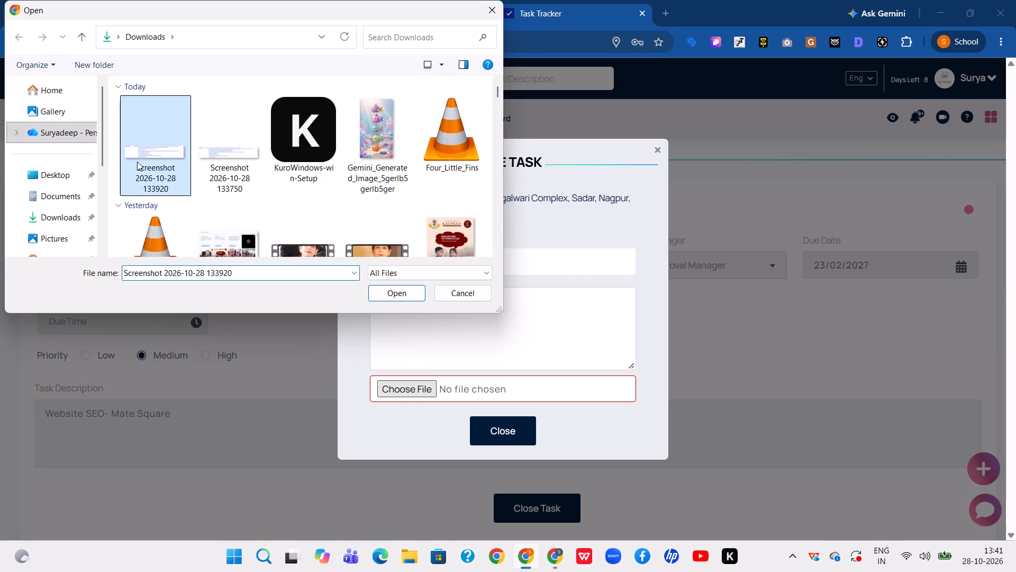
pyautogui.press('Return')
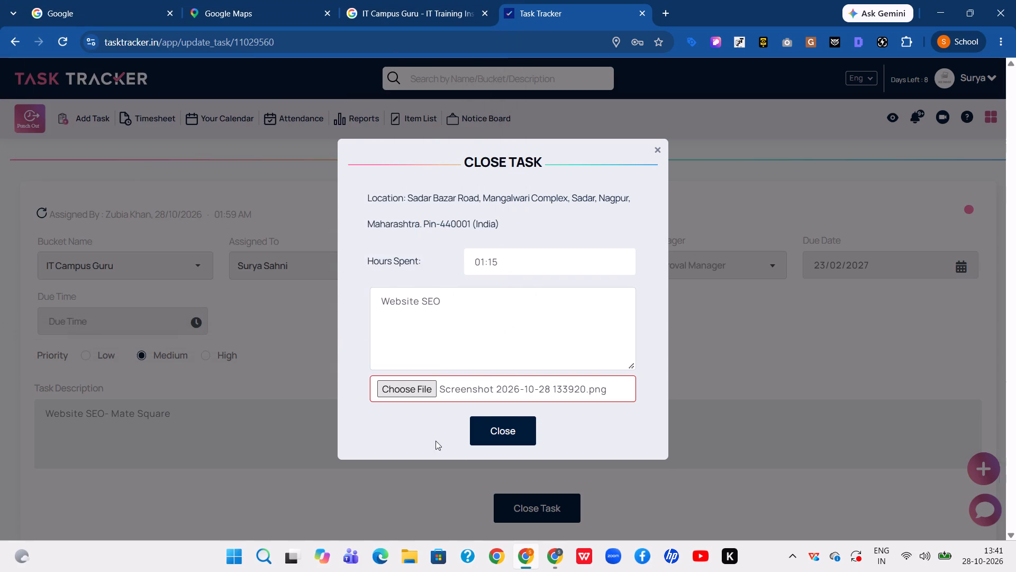
pyautogui.click(505, 450)
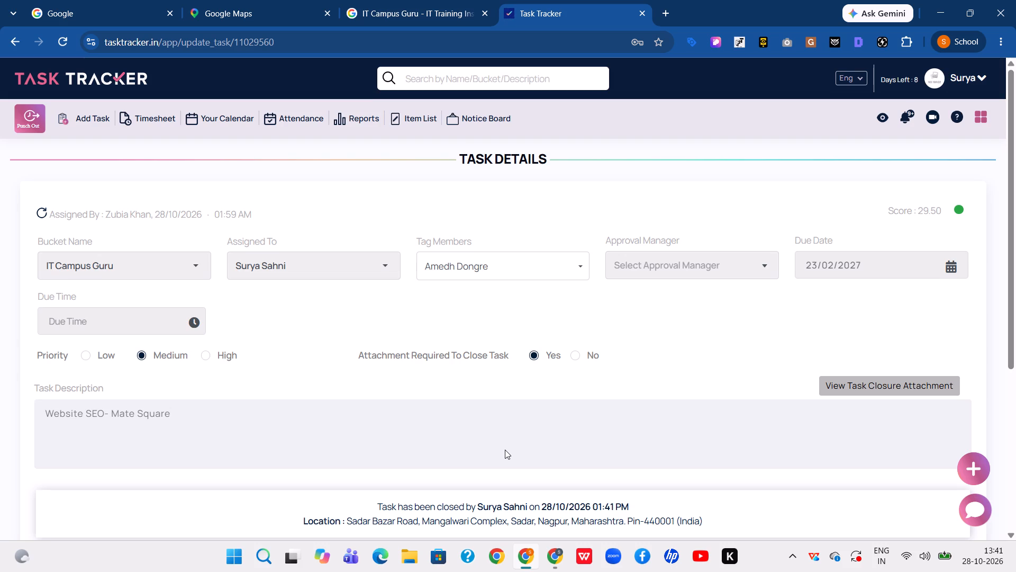
# Check the details of two other unread assigned tasks from the dashboard notifications, and close the Task Tracker tab.
pyautogui.hscroll(4, 505, 450)
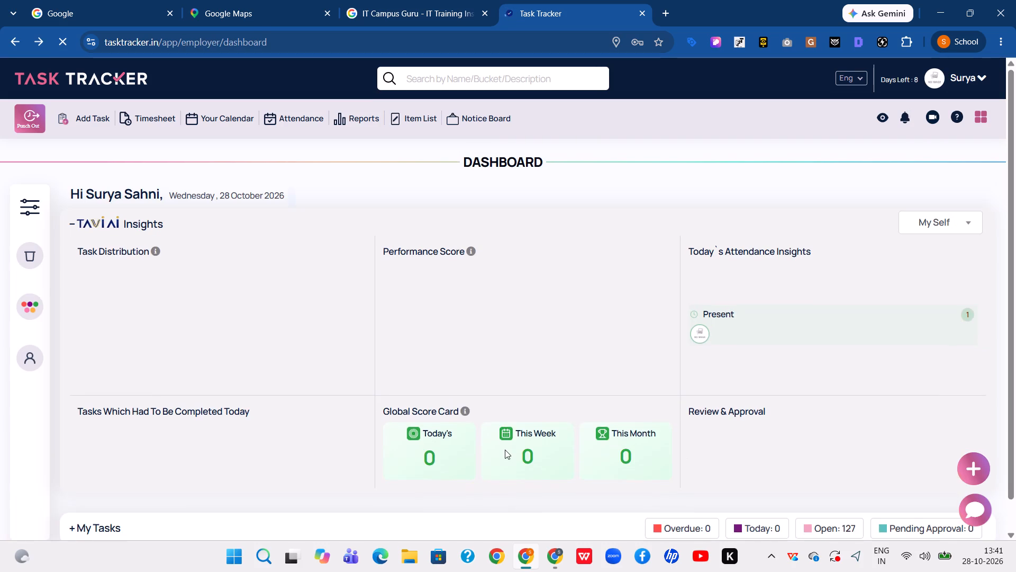
pyautogui.click(902, 113)
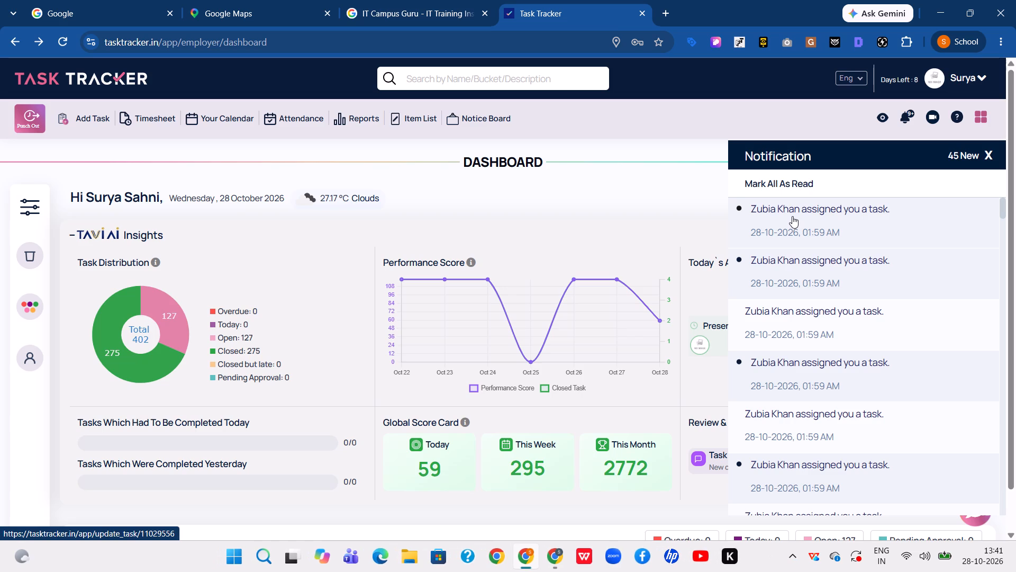
pyautogui.click(792, 216)
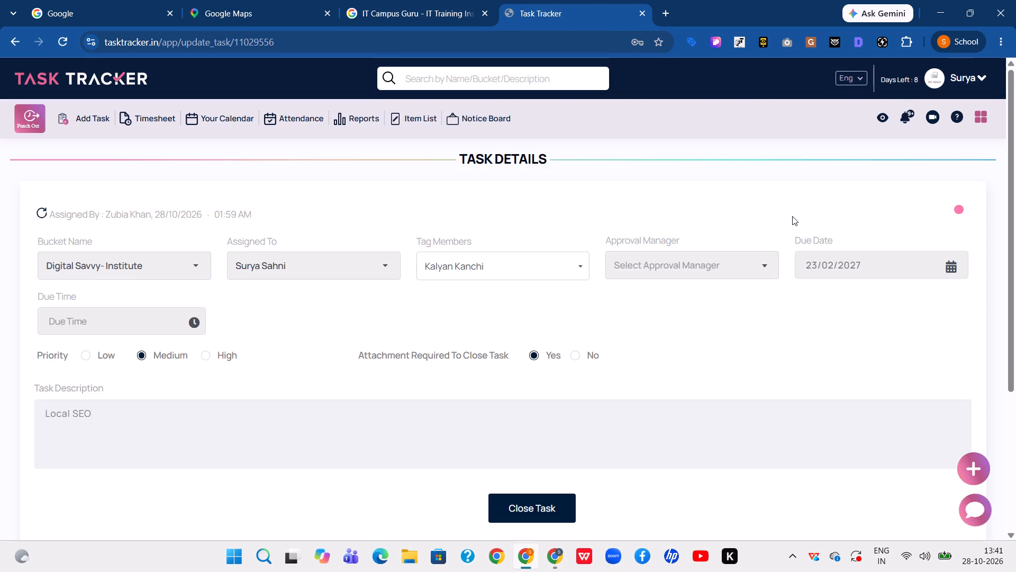
pyautogui.hscroll(6, 792, 216)
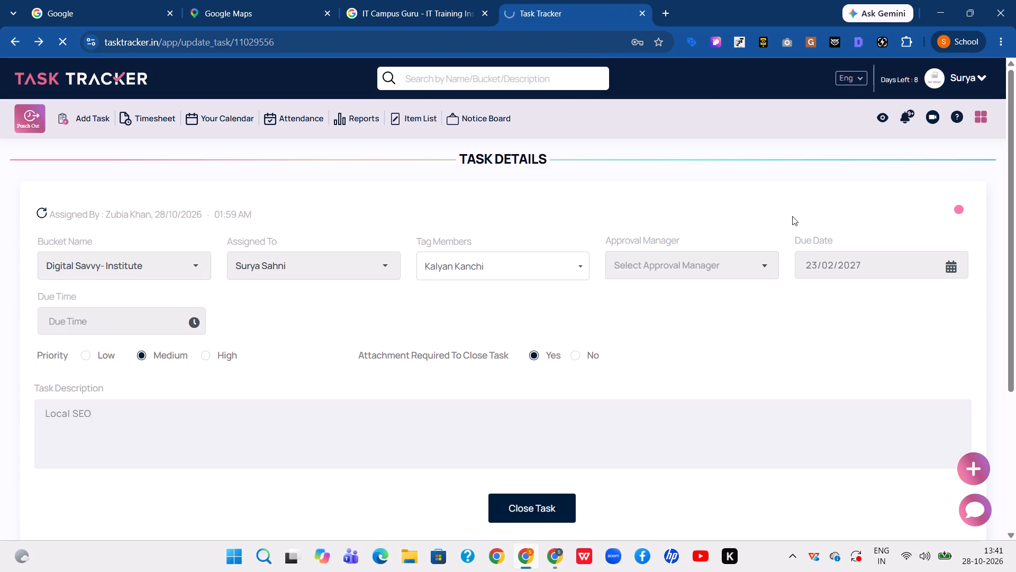
pyautogui.click(903, 113)
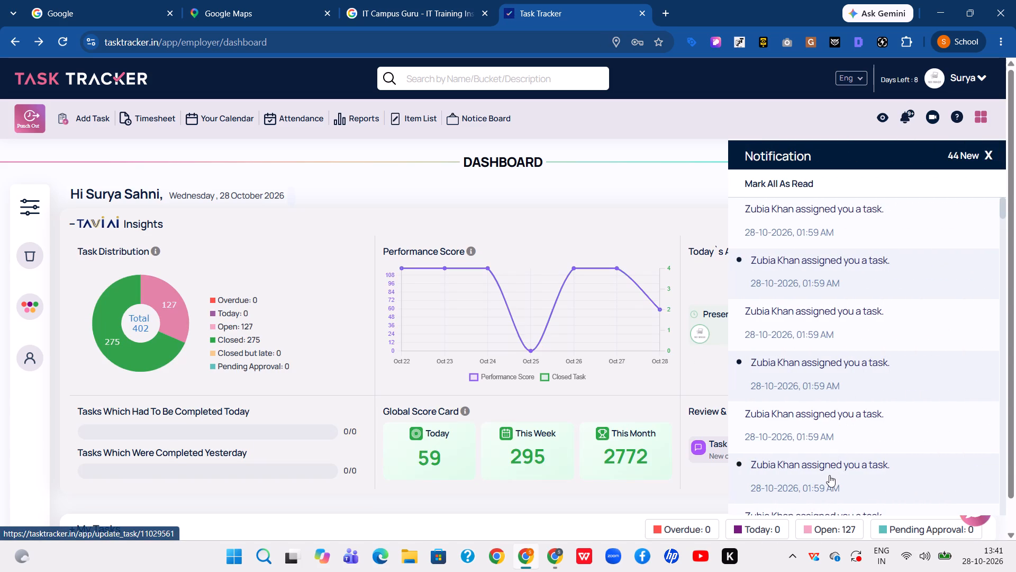
pyautogui.click(829, 475)
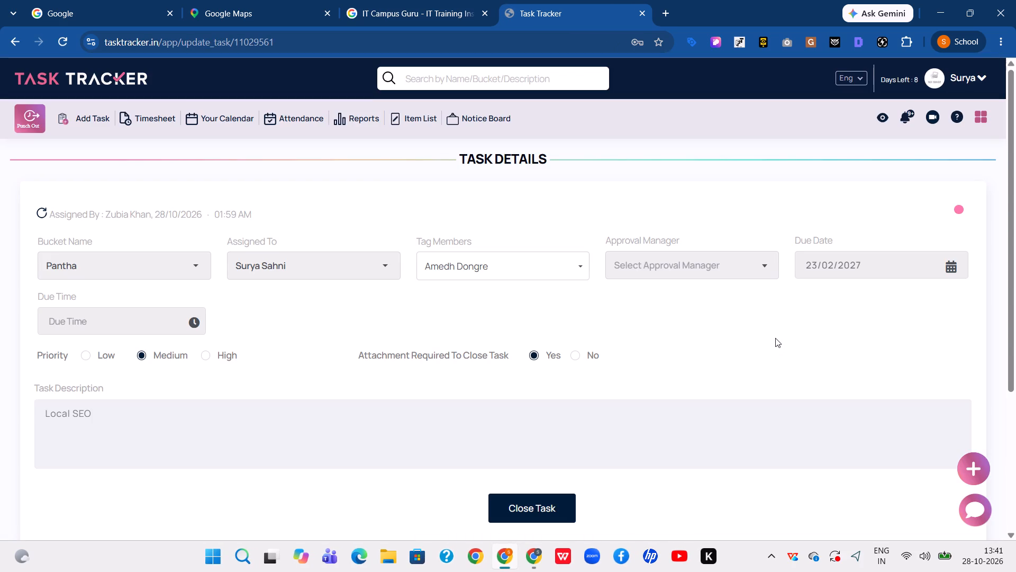
pyautogui.hscroll(6, 775, 338)
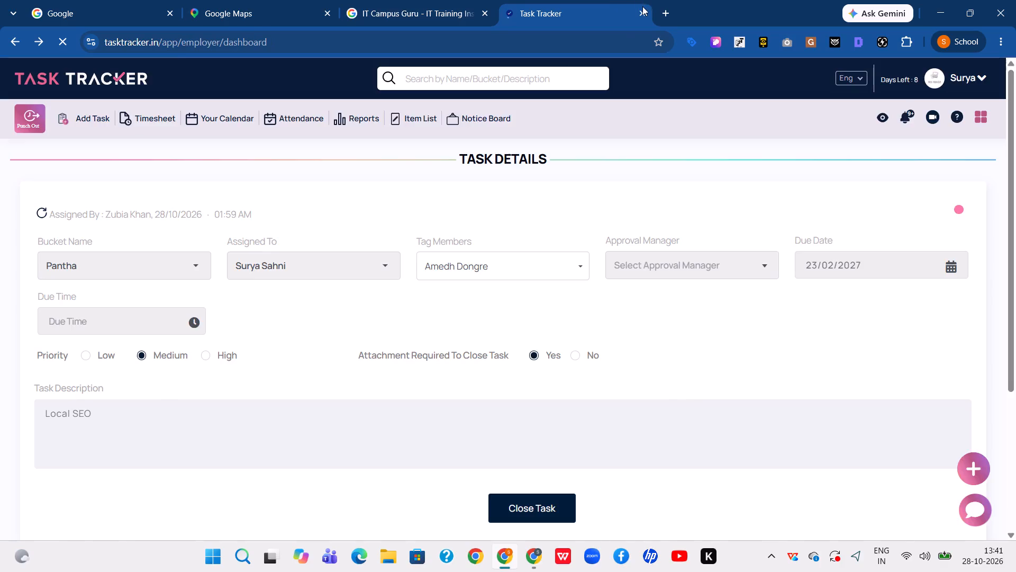
pyautogui.click(643, 11)
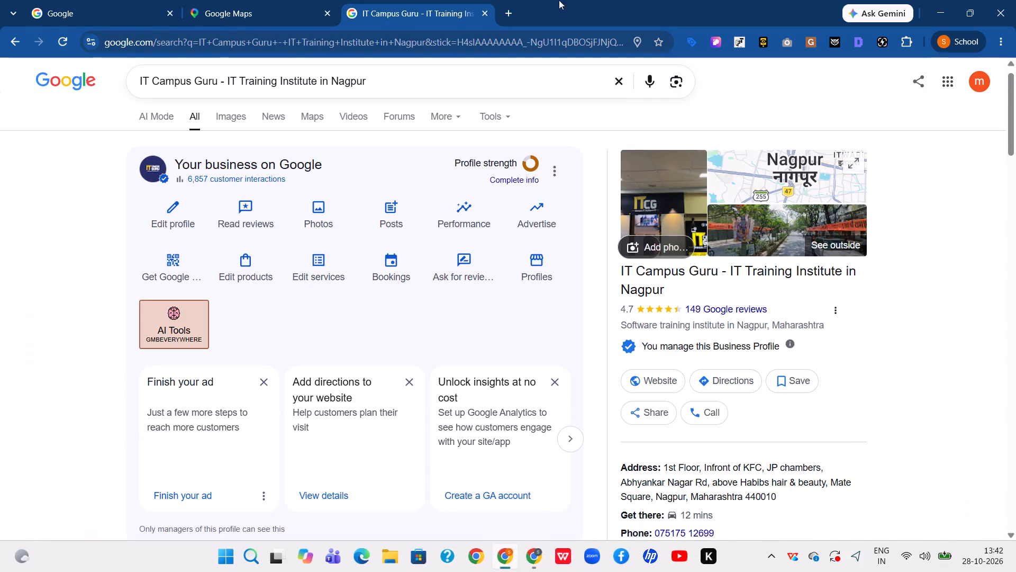
# In a new tab, open Google Docs and the "EDIT SERVICES OF IT CAMPUS GURU" document opened on Oct 27, 2026.
pyautogui.click(502, 6)
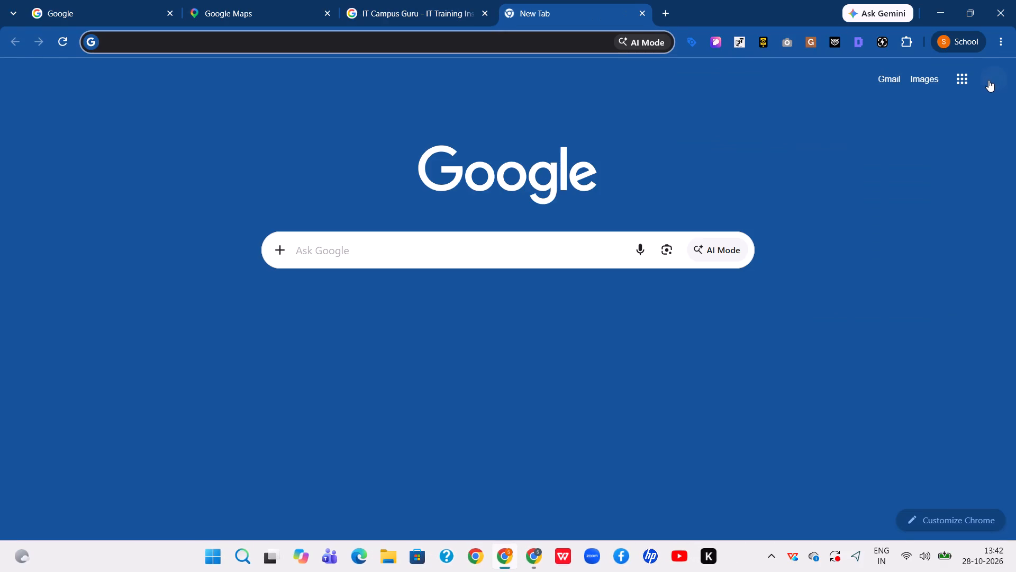
pyautogui.click(968, 77)
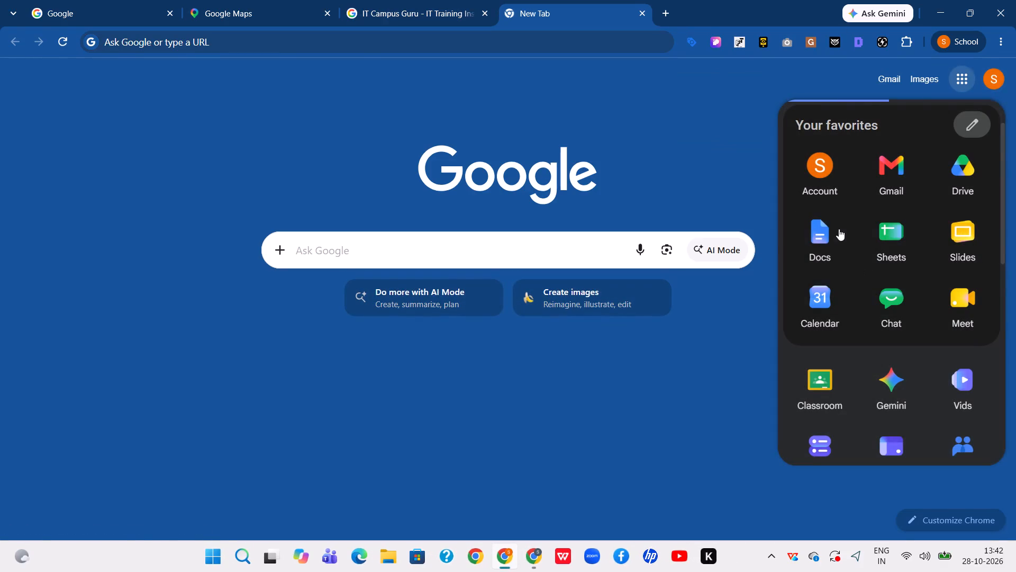
pyautogui.click(831, 222)
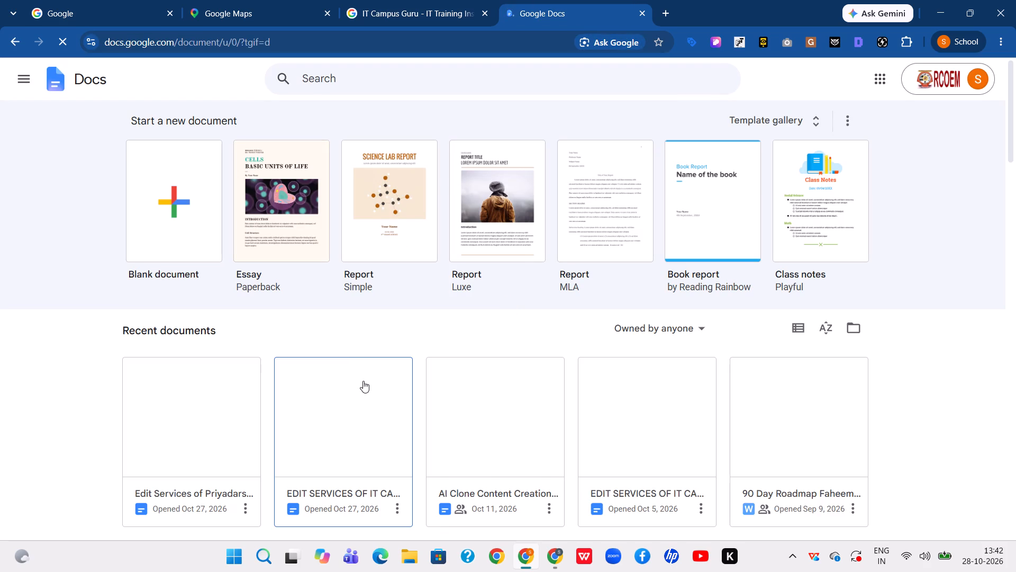
pyautogui.click(363, 381)
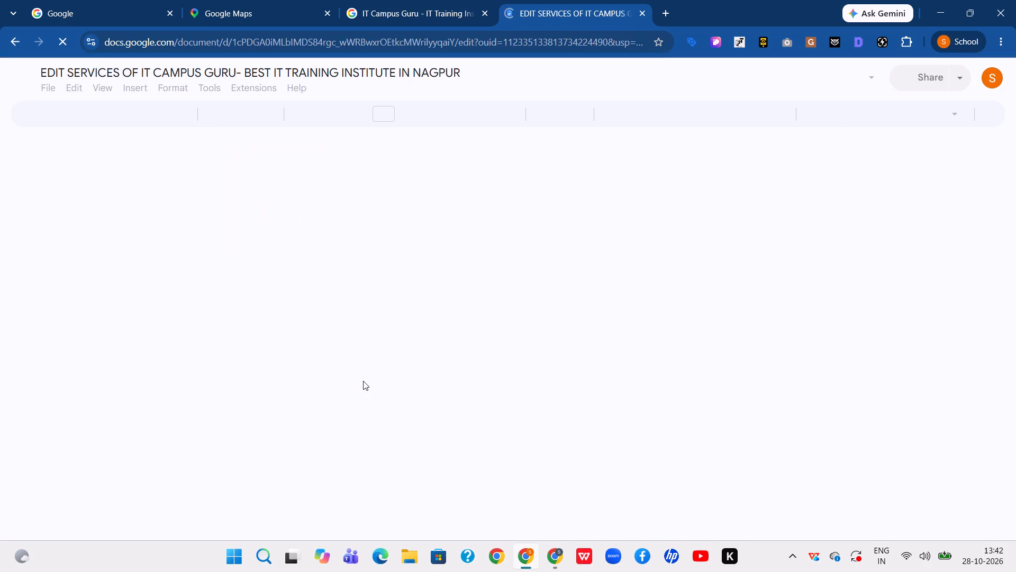
pyautogui.click(660, 6)
pyautogui.write('HUMANI')
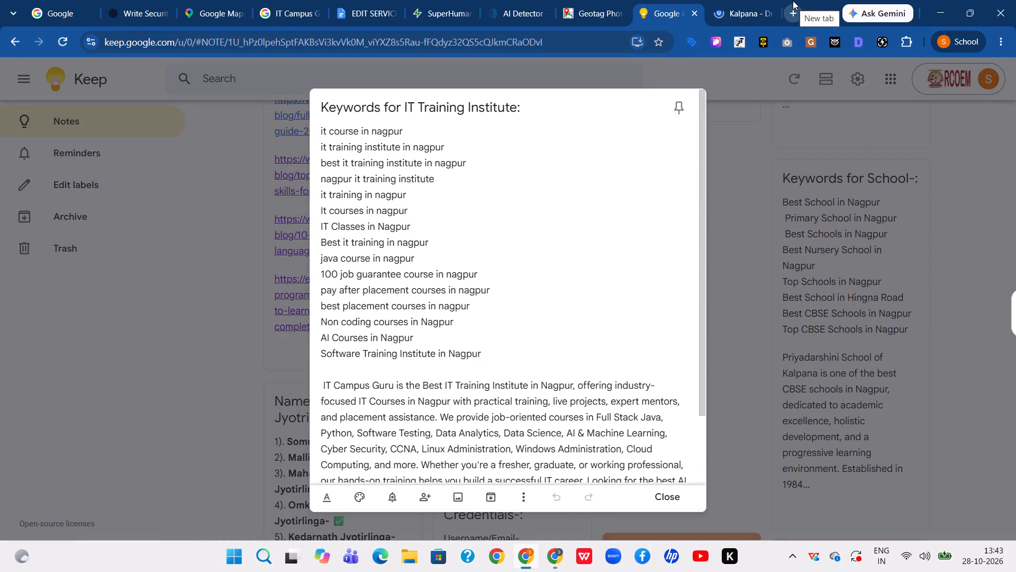
# Enter the address "justpaste.it" in a new tab, copy it, and close the tab without loading the site.
pyautogui.click(793, 1)
pyautogui.write('ju')
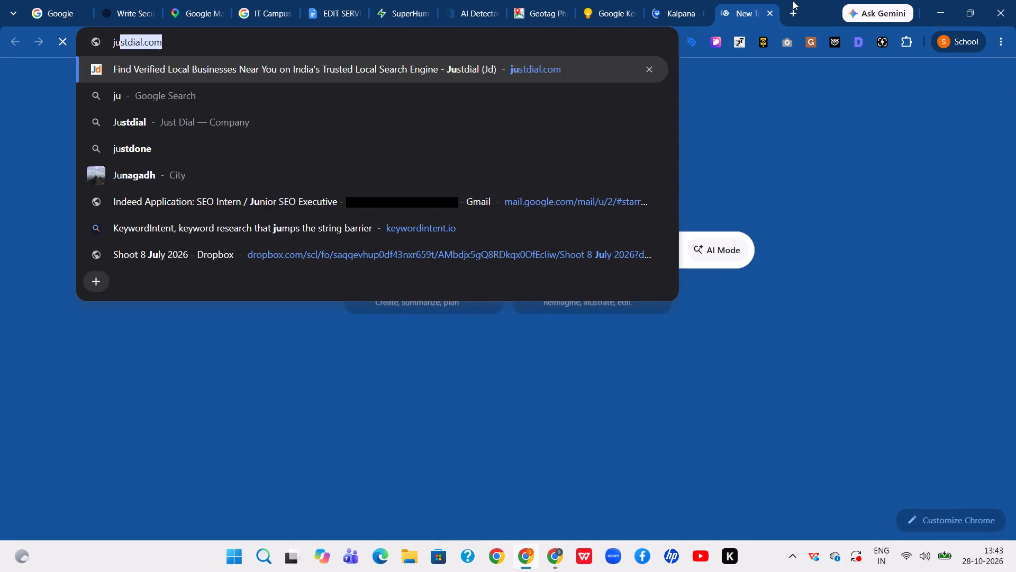
pyautogui.write('st')
pyautogui.write('paste.it')
pyautogui.hotkey('ctrl', 'a')
pyautogui.hotkey('ctrl', 'c')
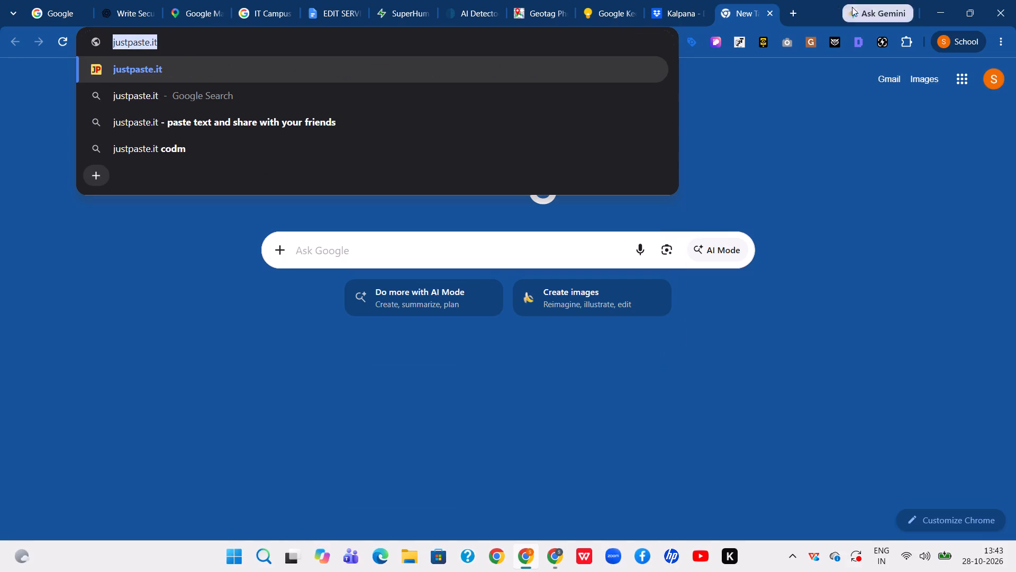
pyautogui.click(769, 15)
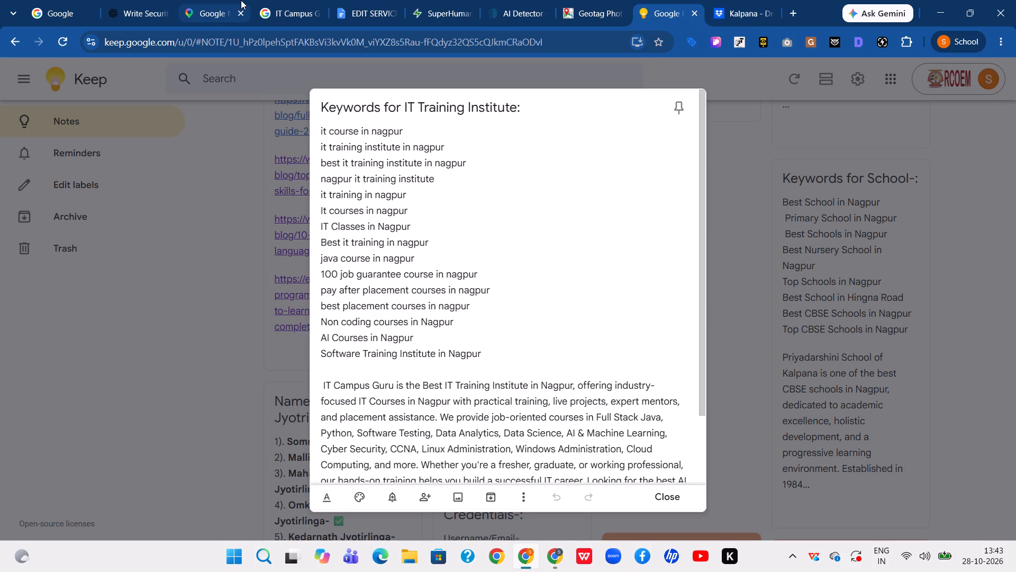
# Switch back to the IT Campus Guru business profile page on Google.
pyautogui.click(298, 0)
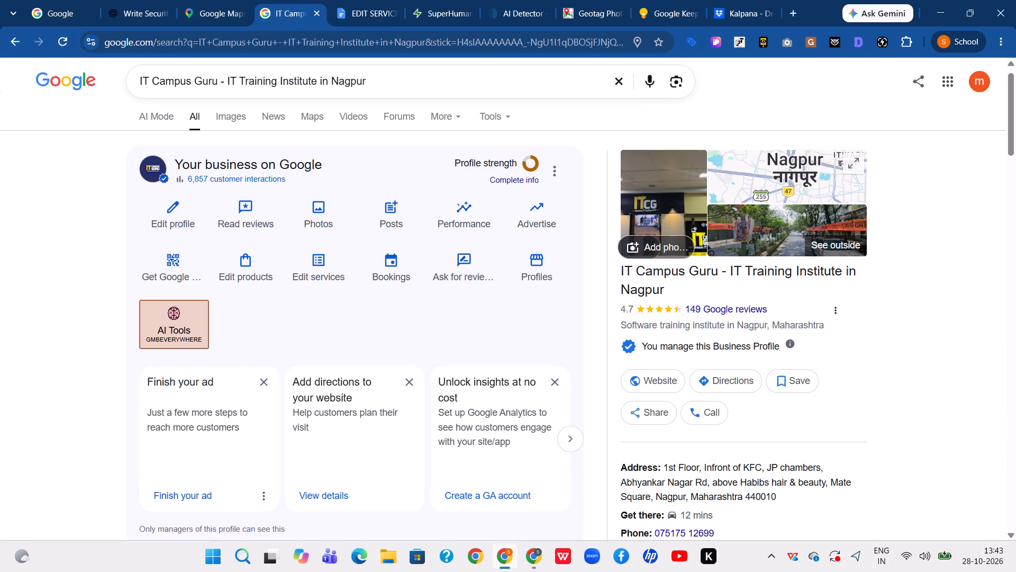
pyautogui.click(712, 569)
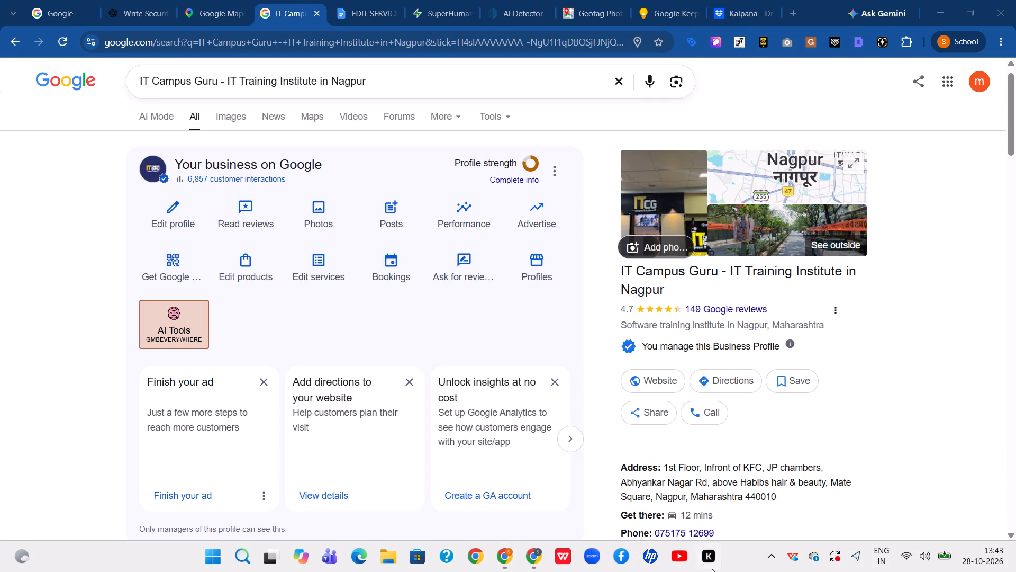